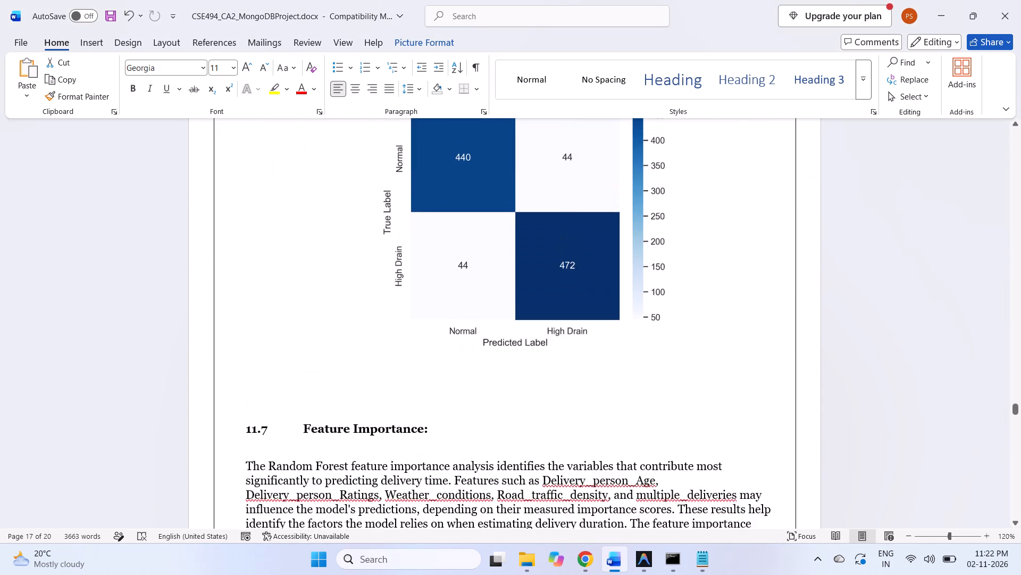
pyautogui.scroll(2, 470, 260)
pyautogui.scroll(-5, 470, 260)
pyautogui.scroll(1, 470, 260)
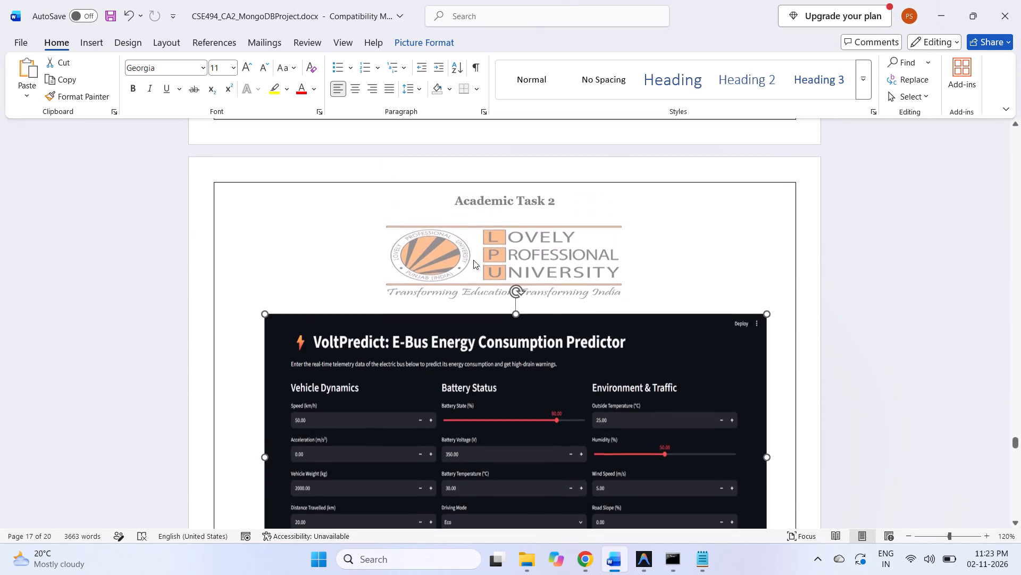
pyautogui.scroll(-1, 517, 329)
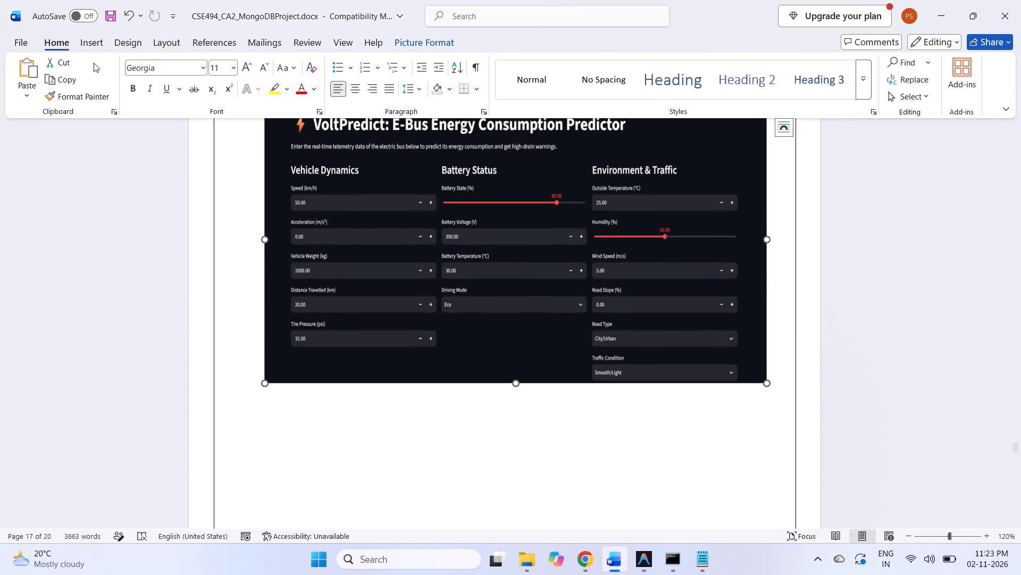
pyautogui.click(92, 42)
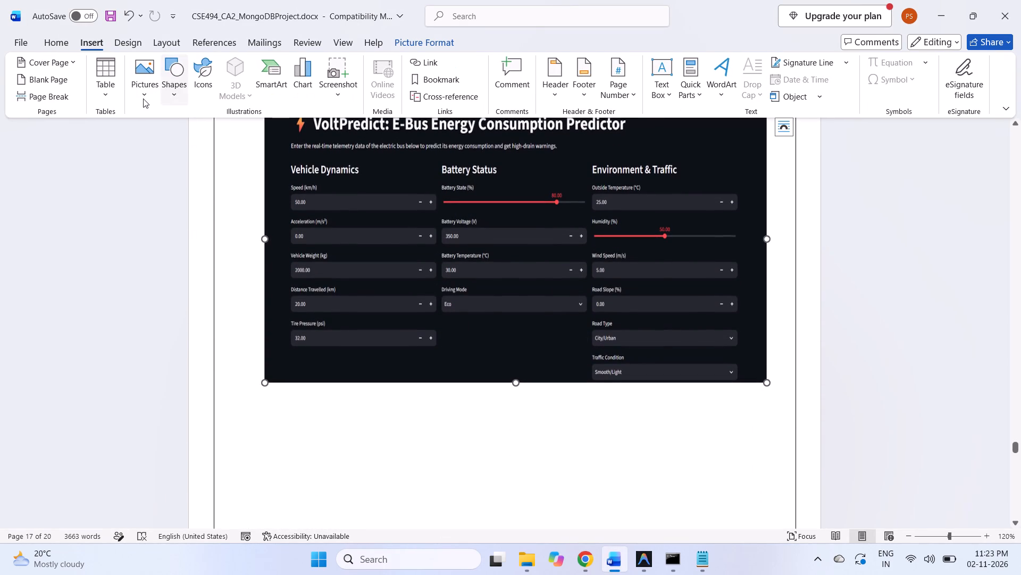
pyautogui.click(143, 98)
pyautogui.rightClick(471, 246)
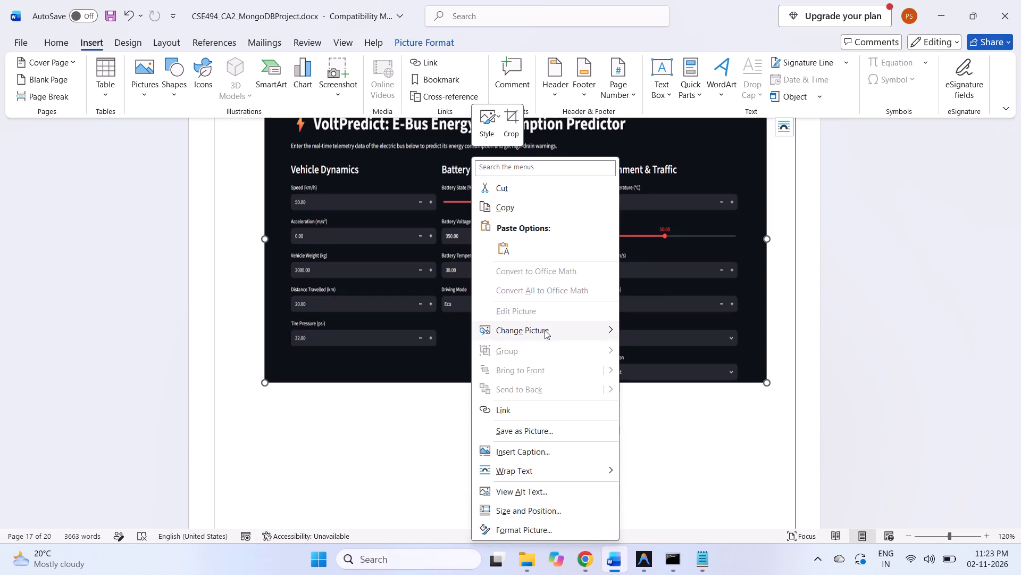
pyautogui.click(647, 333)
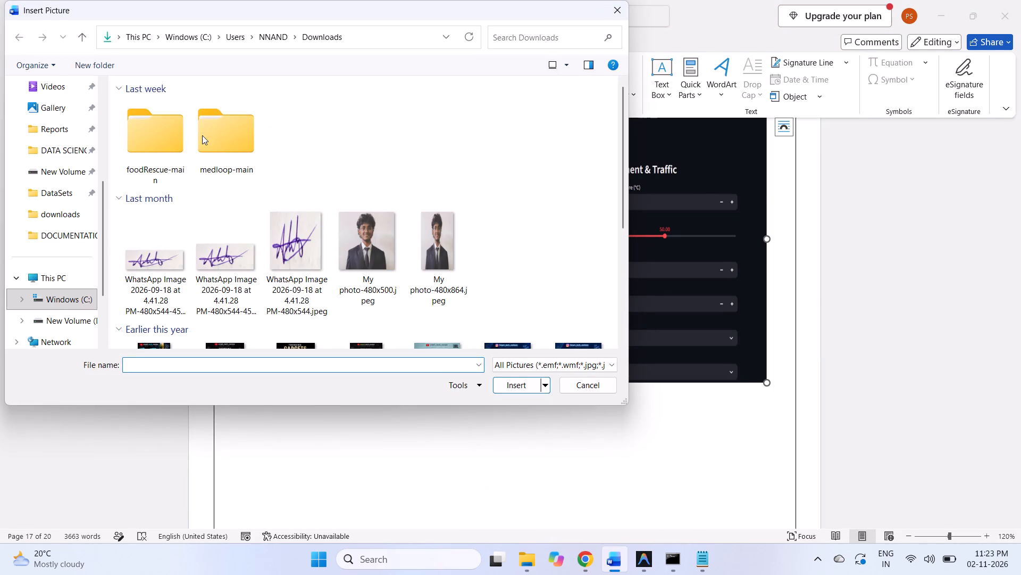
pyautogui.scroll(-1, 311, 184)
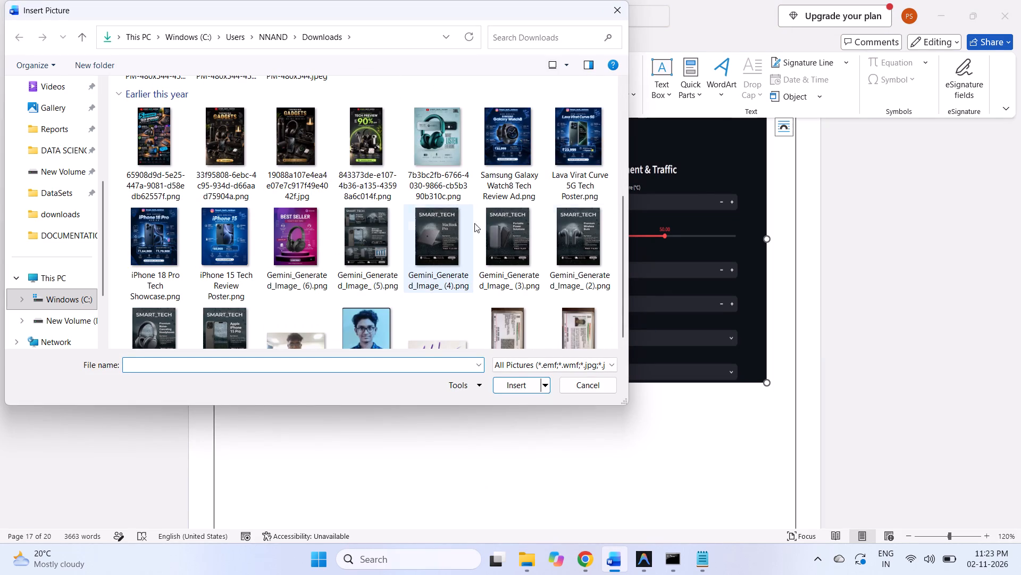
pyautogui.moveTo(625, 235); pyautogui.dragTo(625, 210)
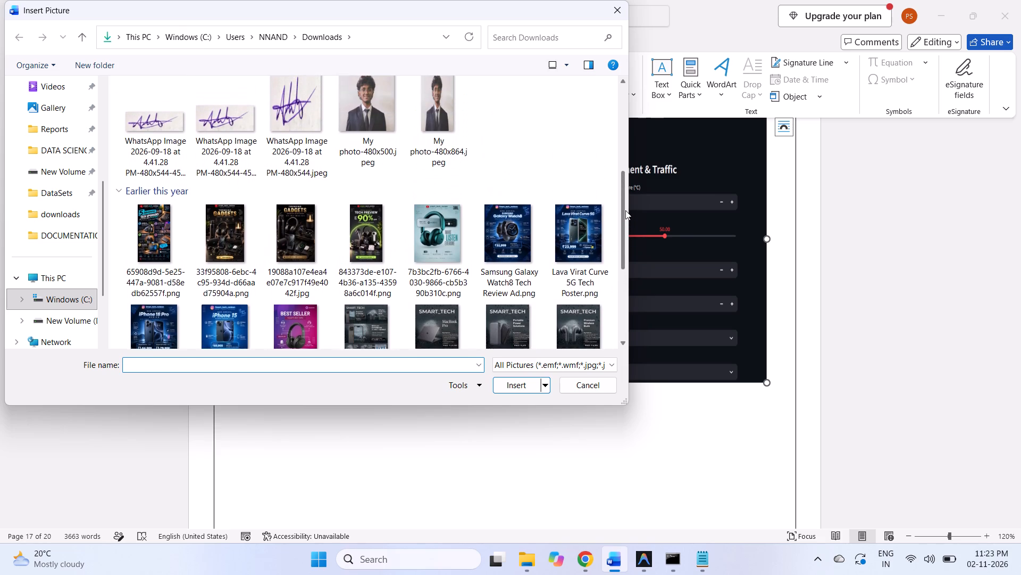
pyautogui.moveTo(625, 210); pyautogui.dragTo(633, 356)
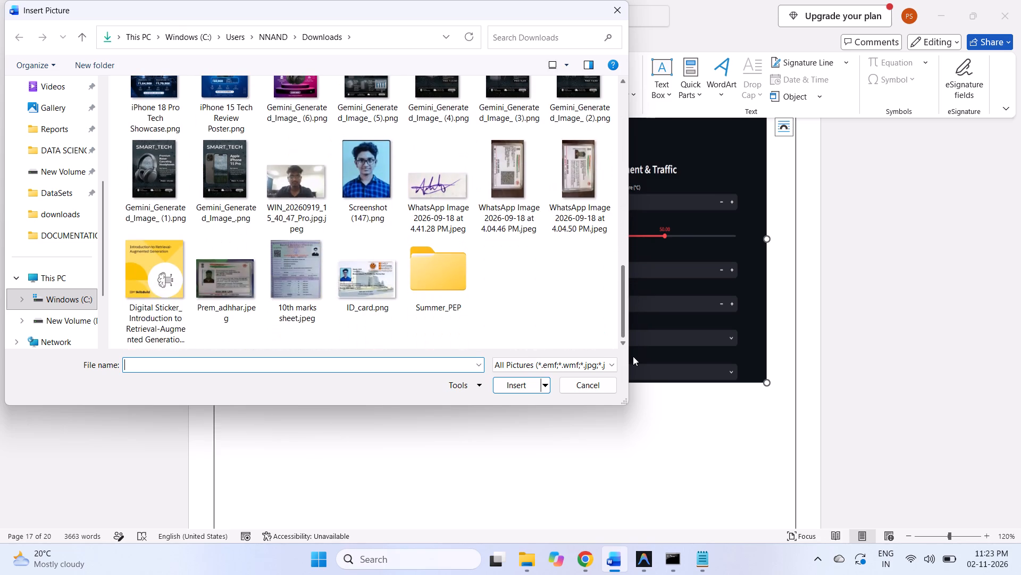
pyautogui.moveTo(633, 356); pyautogui.dragTo(603, 137)
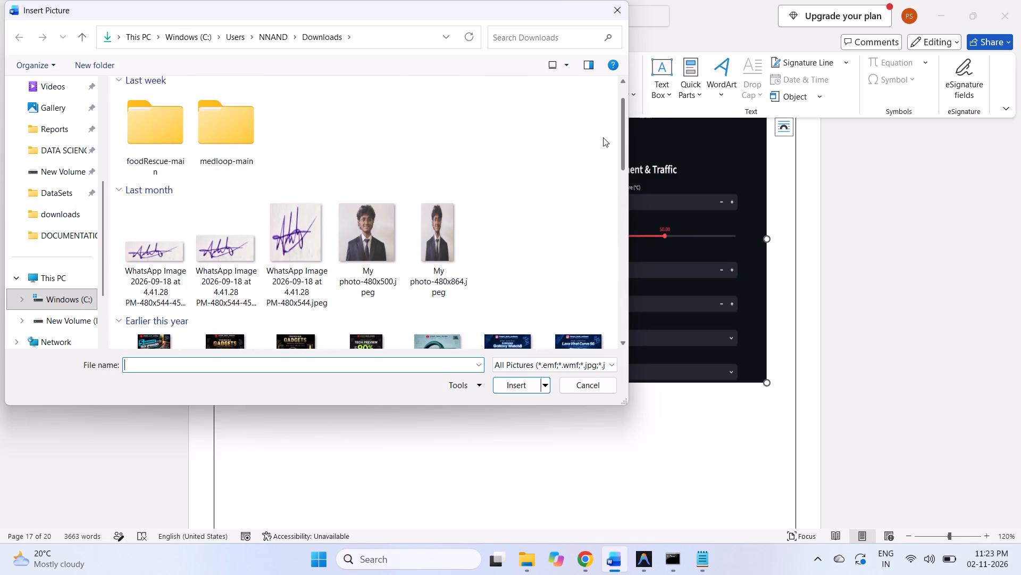
pyautogui.moveTo(603, 137); pyautogui.dragTo(620, 312)
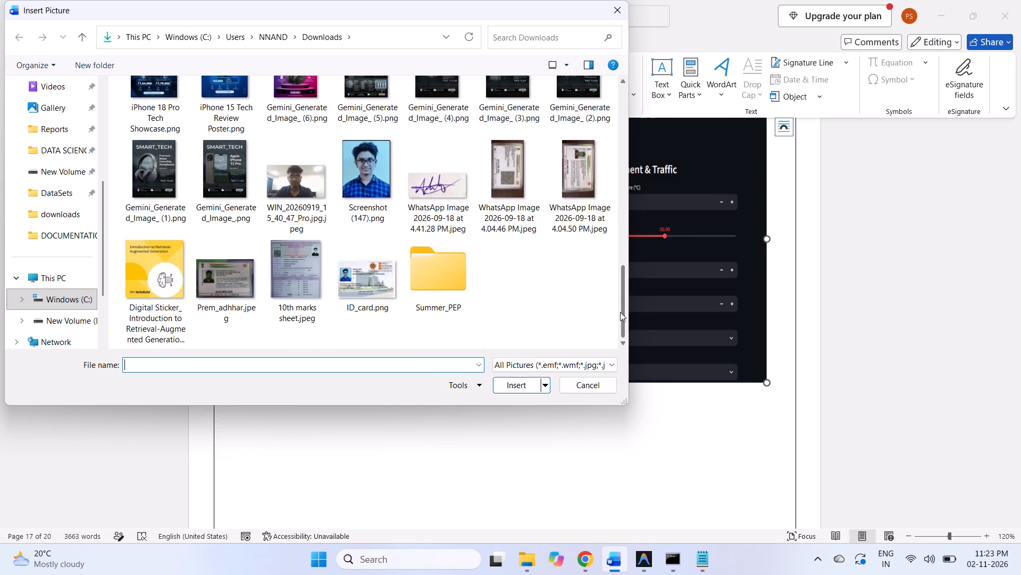
pyautogui.moveTo(620, 312); pyautogui.dragTo(607, 86)
pyautogui.click(63, 107)
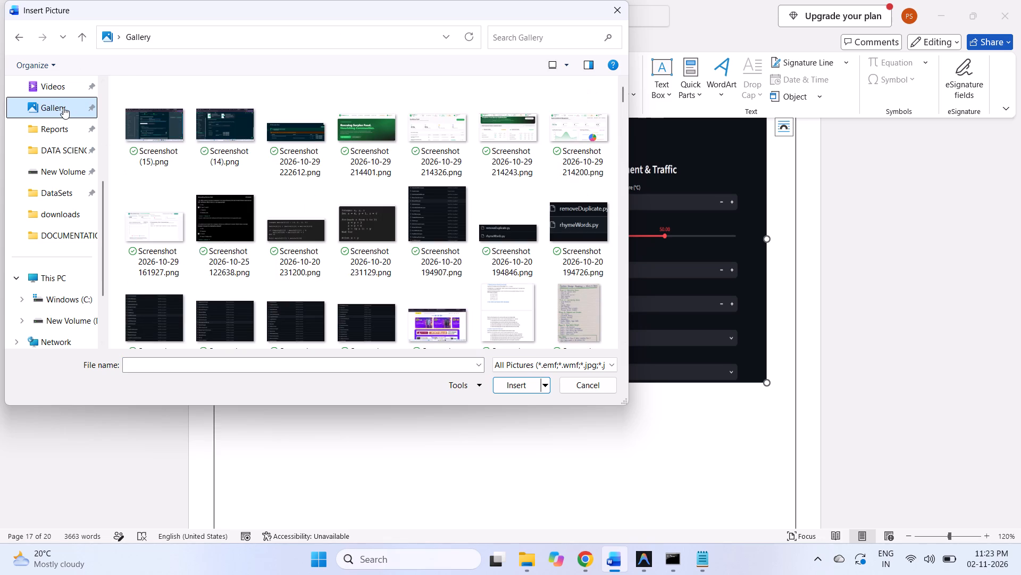
pyautogui.doubleClick(364, 147)
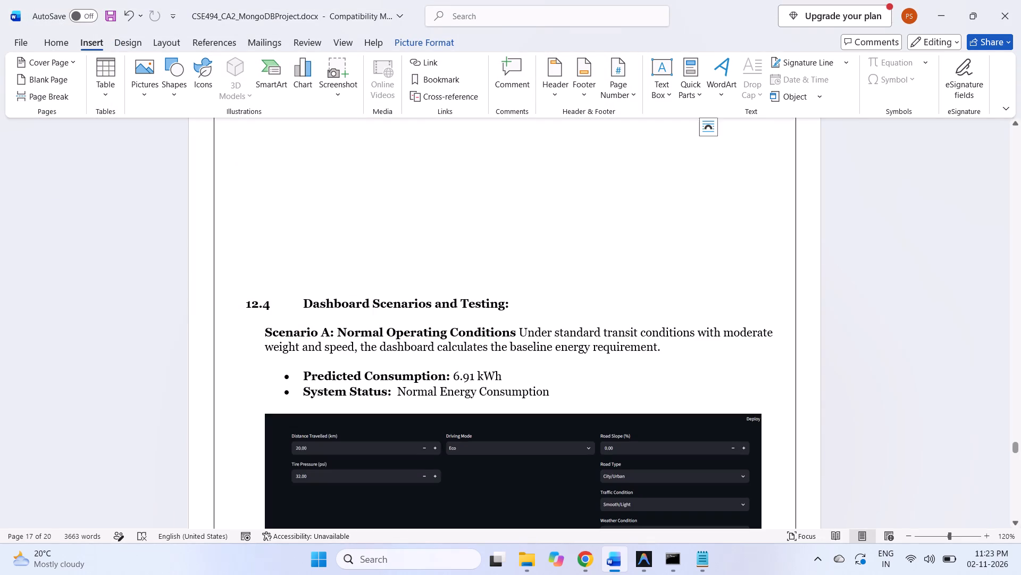
pyautogui.scroll(3, 589, 393)
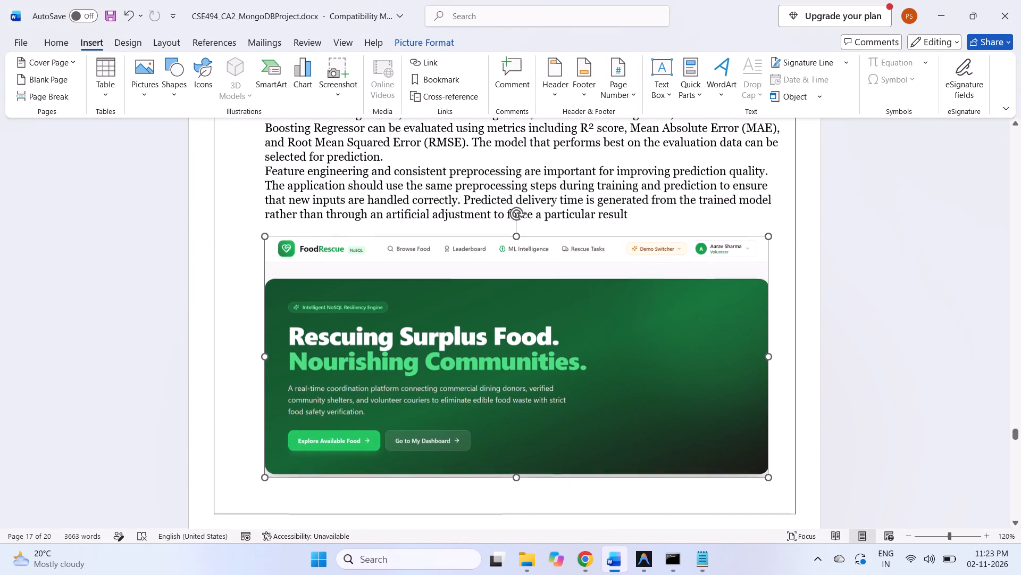
pyautogui.click(472, 336)
pyautogui.moveTo(277, 259); pyautogui.dragTo(239, 271)
pyautogui.click(239, 271)
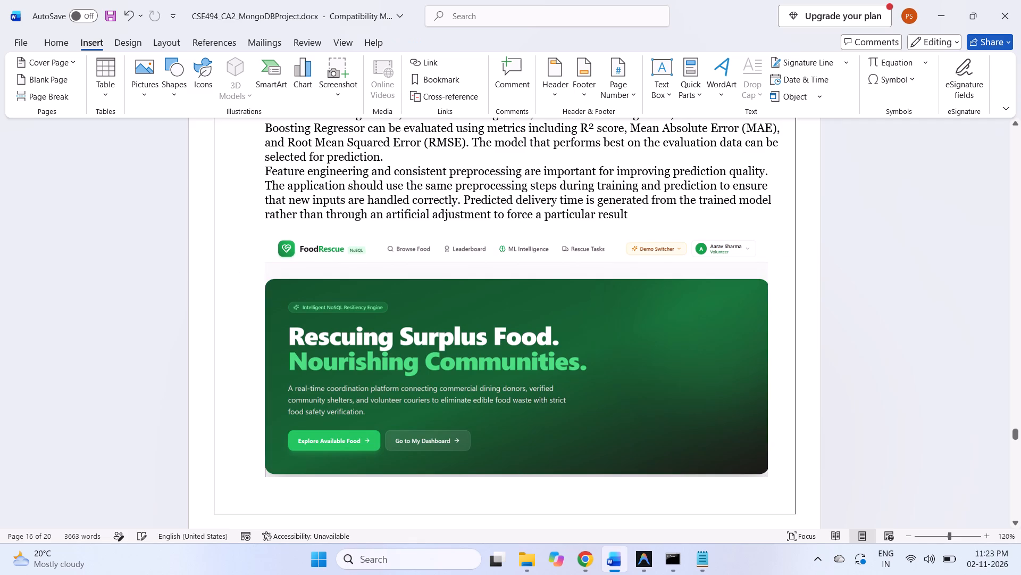
# Replace the Scenario A prediction picture in section 12.4 with Screenshot 2026-10-29 214326.png from the Gallery.
pyautogui.scroll(-5, 239, 271)
pyautogui.scroll(1, 428, 254)
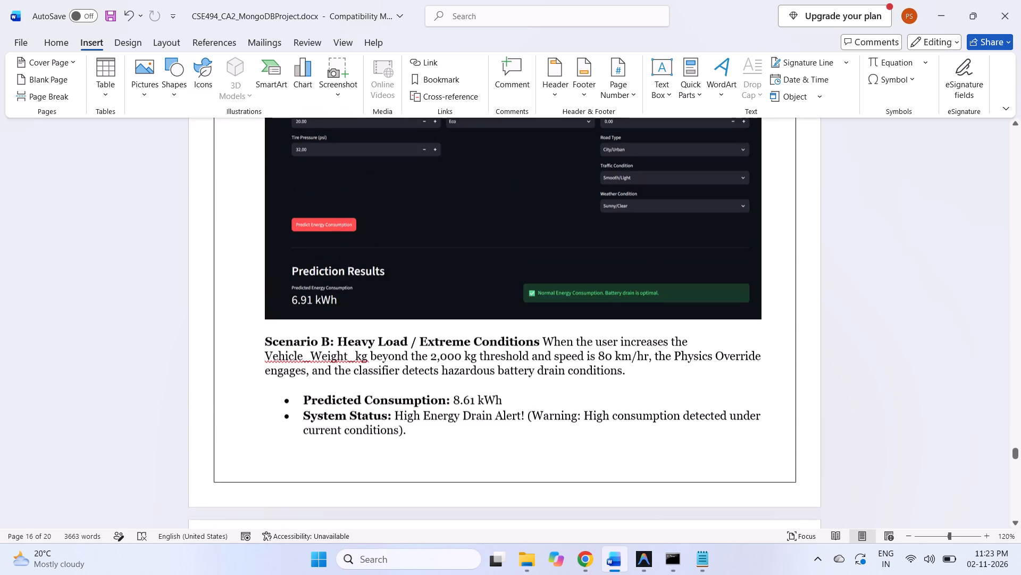
pyautogui.click(527, 257)
pyautogui.click(527, 257)
pyautogui.rightClick(527, 257)
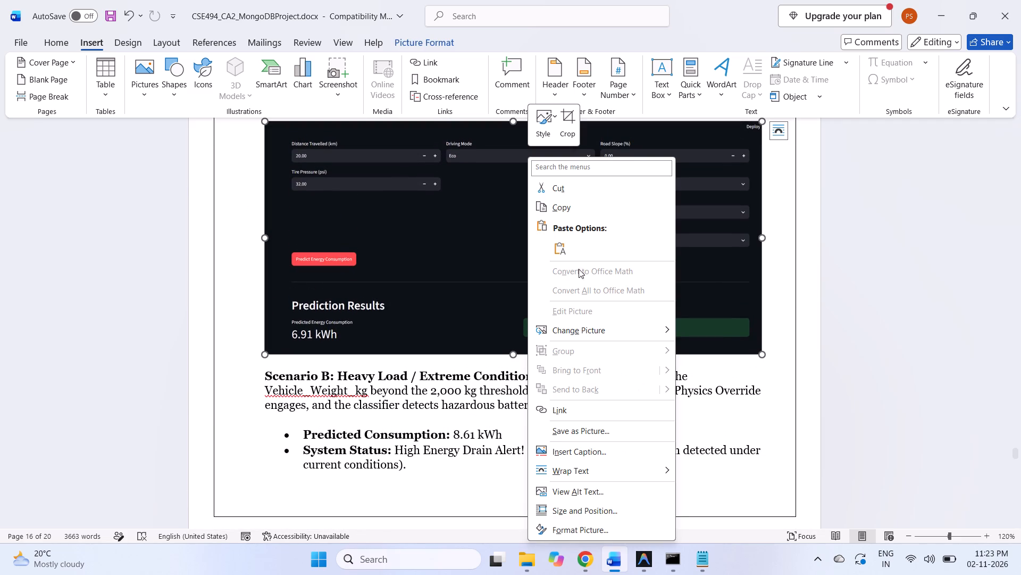
pyautogui.click(703, 333)
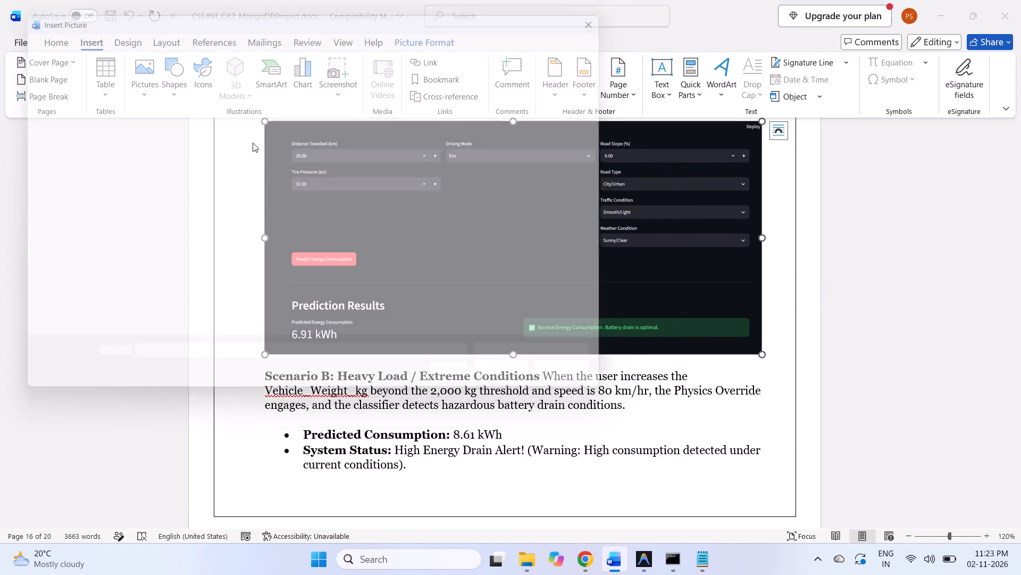
pyautogui.click(56, 110)
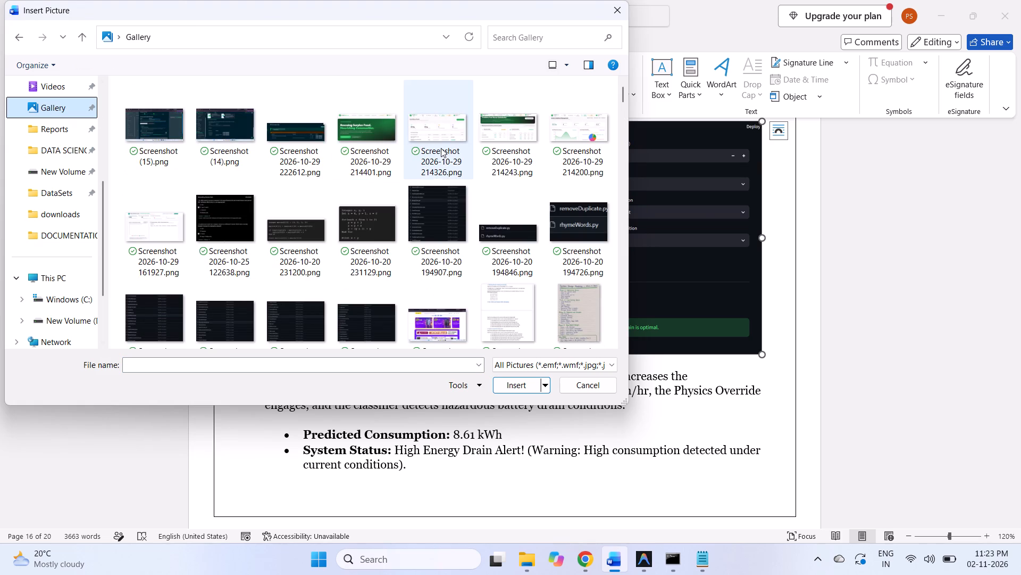
pyautogui.doubleClick(441, 148)
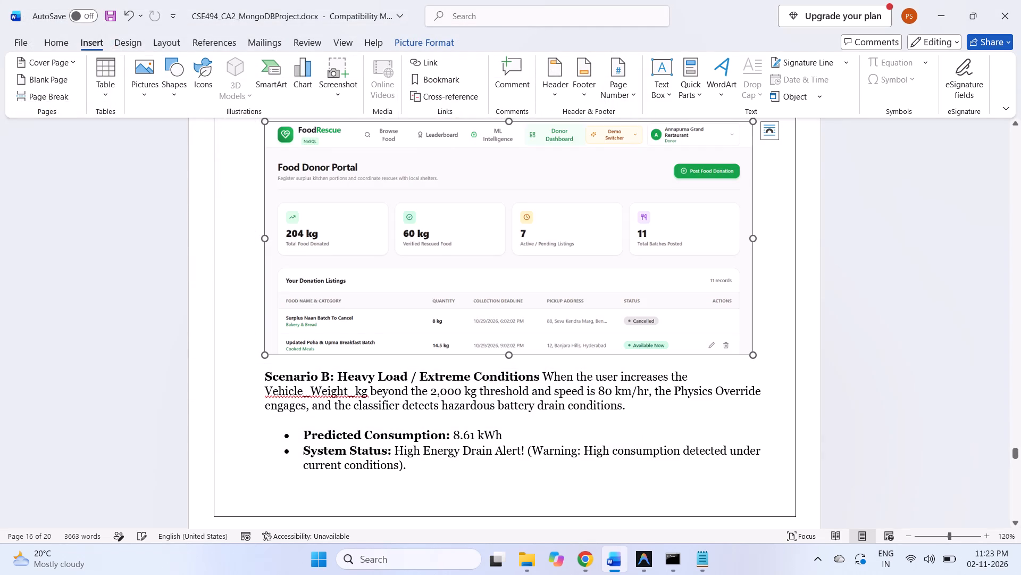
# Replace the Scenario B prediction picture above Results and Discussion with Screenshot 2026-10-29 214243.png from the Gallery.
pyautogui.scroll(-3, 558, 245)
pyautogui.scroll(1, 558, 245)
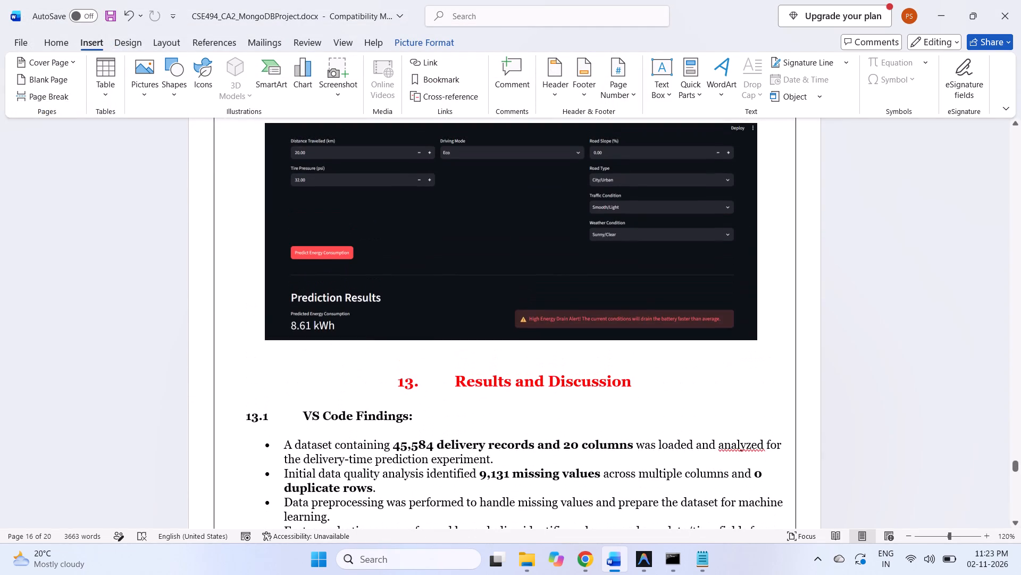
pyautogui.click(512, 244)
pyautogui.rightClick(512, 244)
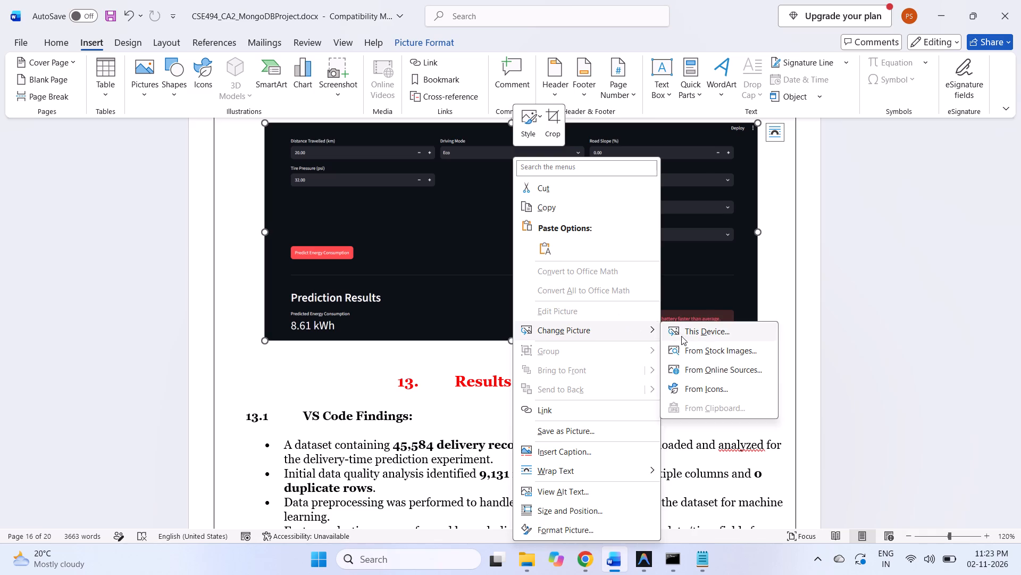
pyautogui.click(684, 335)
pyautogui.click(80, 111)
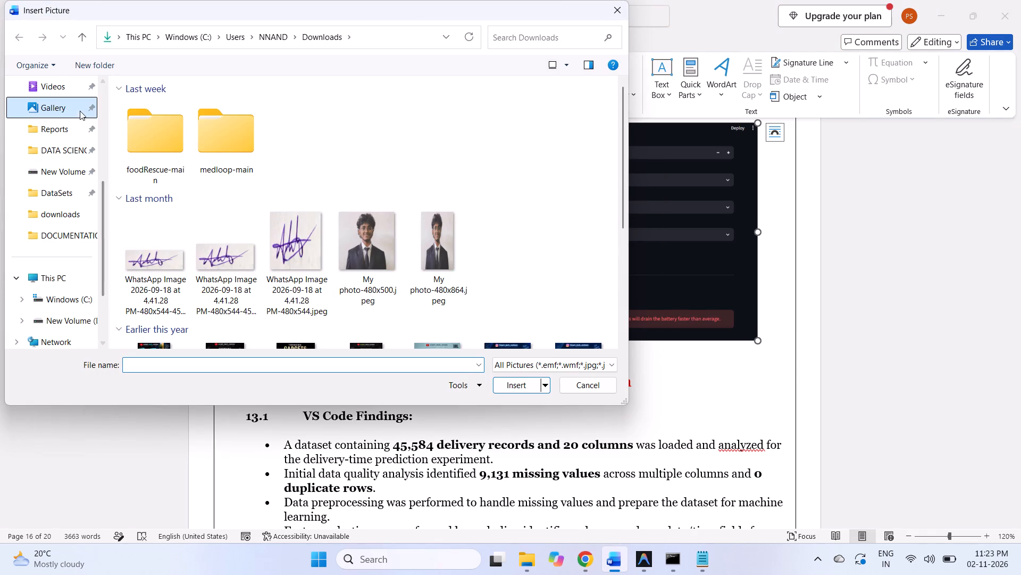
pyautogui.doubleClick(500, 138)
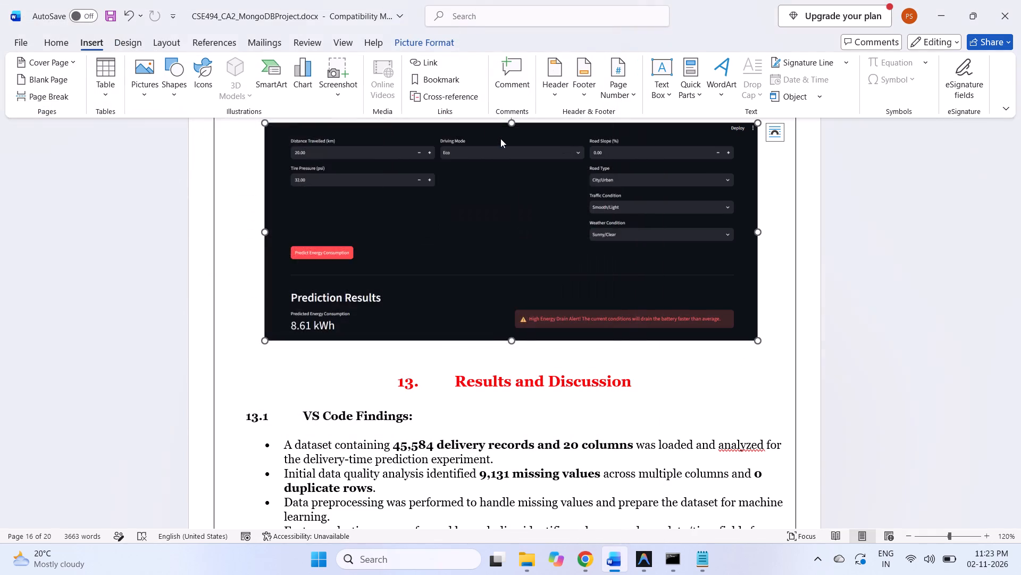
# Insert Screenshot 2026-10-29 214200.png from the Gallery in the blank space above the Conclusion heading.
pyautogui.scroll(-3, 574, 318)
pyautogui.scroll(1, 574, 318)
pyautogui.scroll(-1, 574, 318)
pyautogui.scroll(-1, 465, 400)
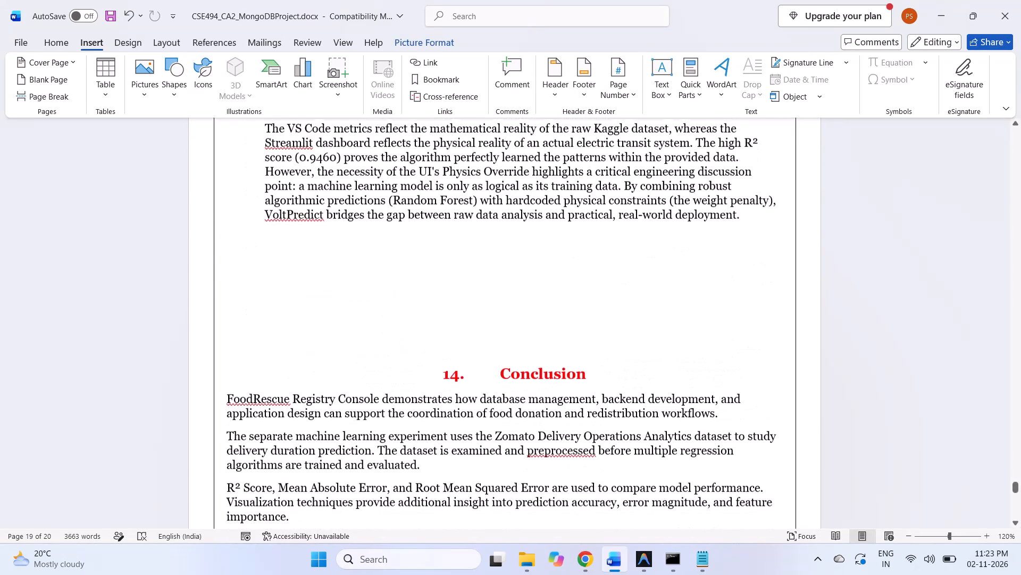
pyautogui.click(433, 331)
pyautogui.rightClick(428, 300)
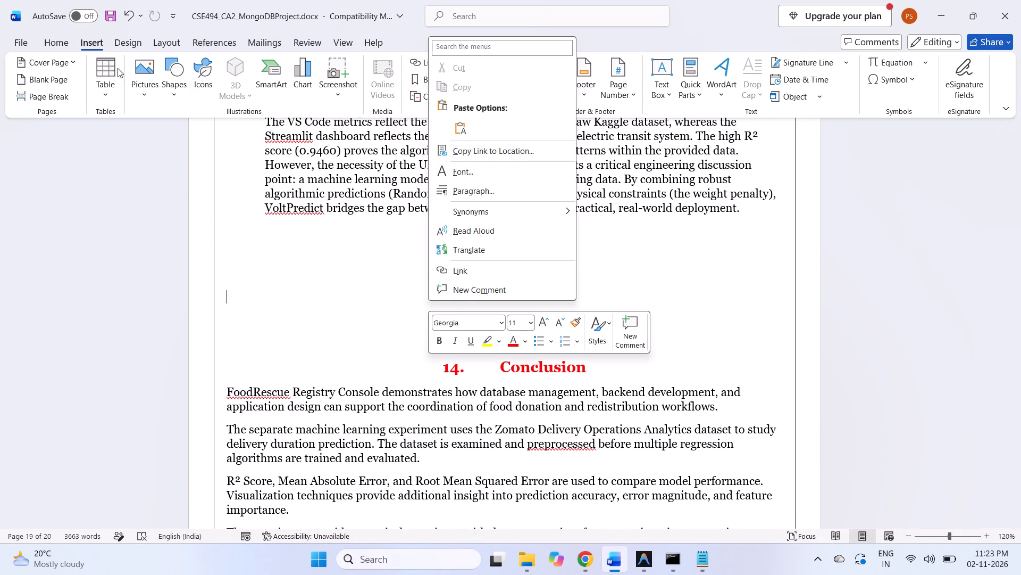
pyautogui.click(139, 109)
pyautogui.click(140, 102)
pyautogui.click(174, 144)
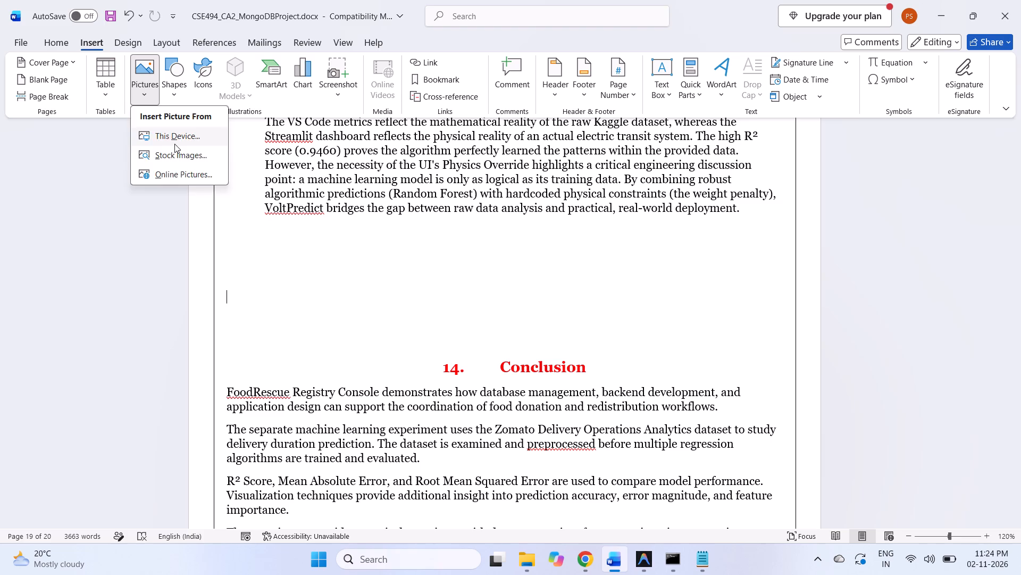
pyautogui.click(58, 122)
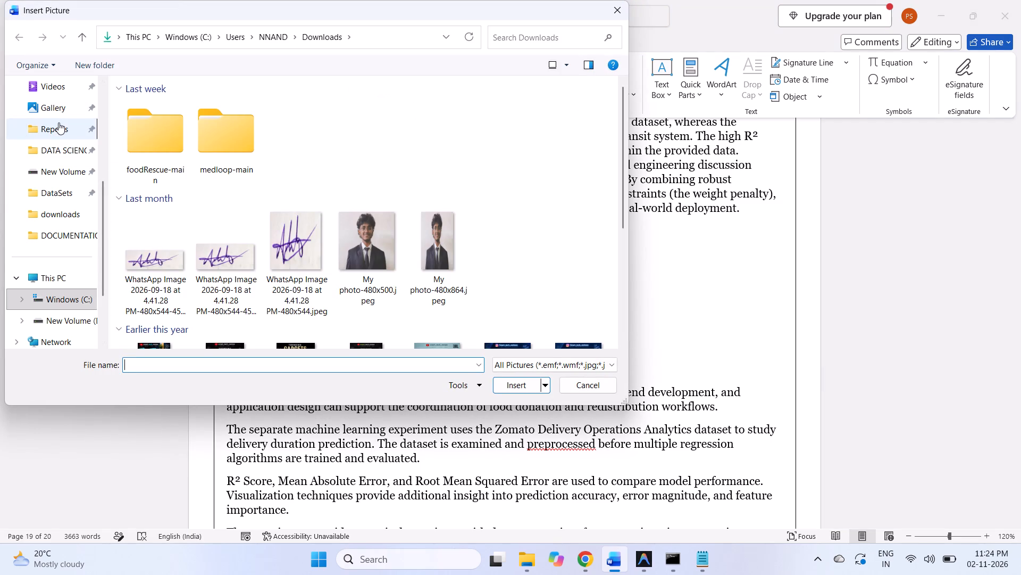
pyautogui.click(60, 119)
pyautogui.click(62, 117)
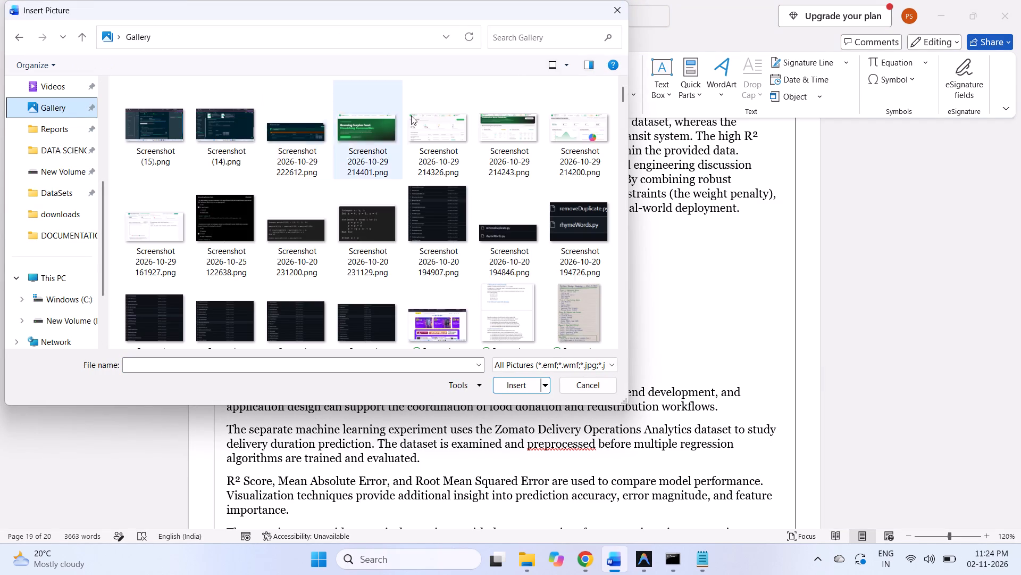
pyautogui.click(573, 134)
pyautogui.click(573, 134)
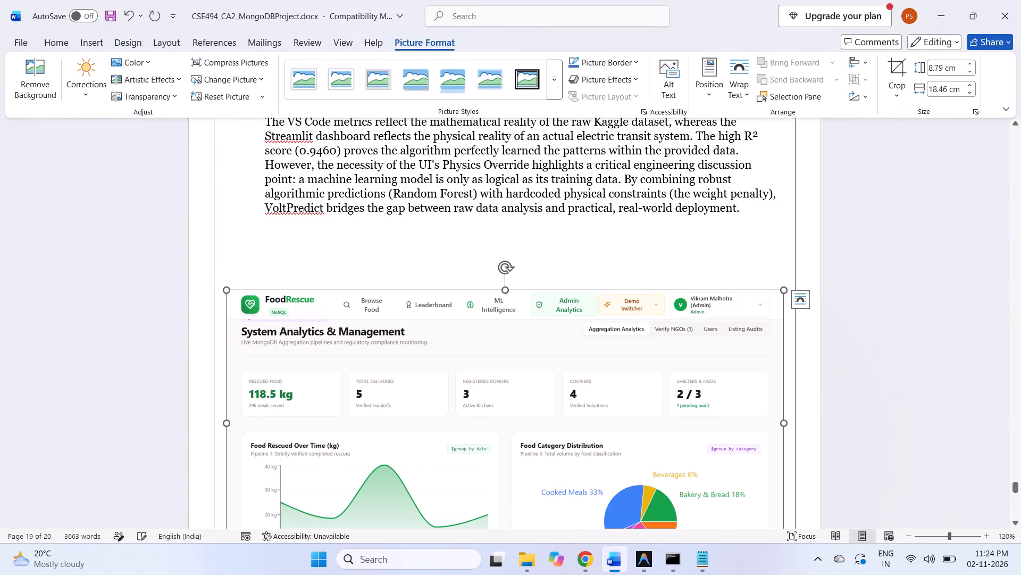
pyautogui.scroll(-1, 489, 280)
pyautogui.click(393, 234)
pyautogui.click(378, 427)
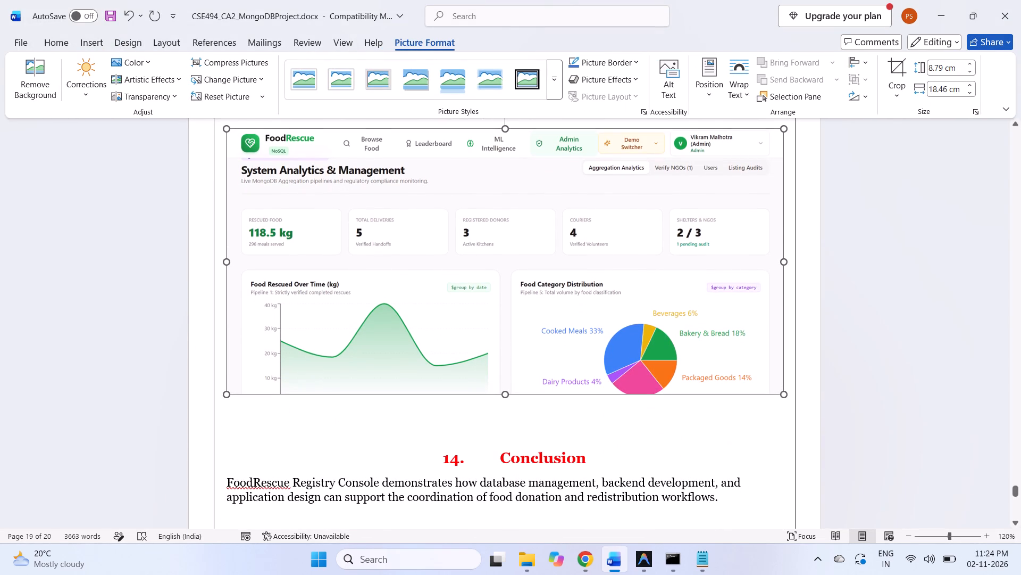
# Look over the report's Conclusion text and the Implementation and User Interface section, including the Dashboard Scenarios and Testing part.
pyautogui.scroll(-4, 378, 427)
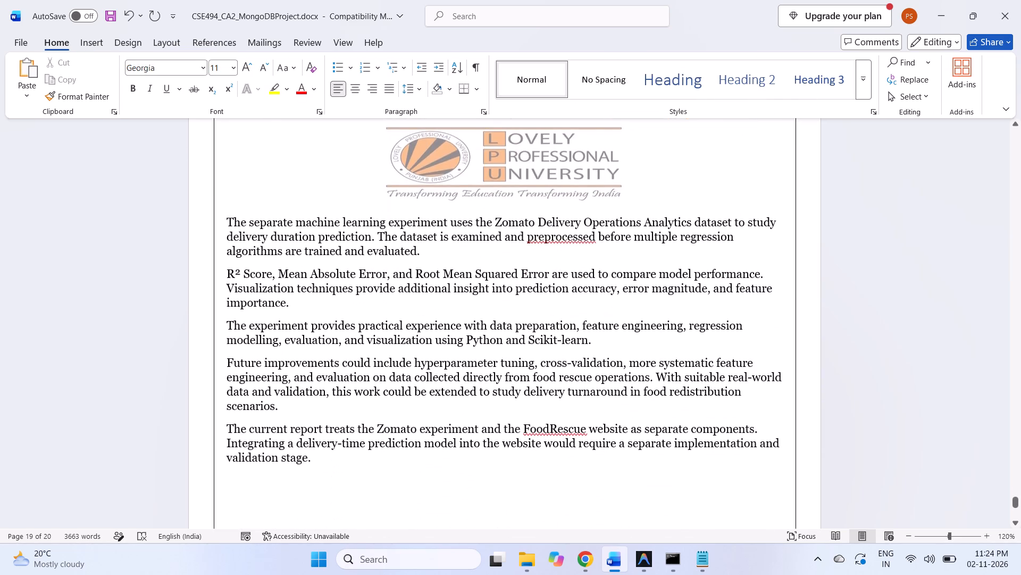
pyautogui.scroll(-1, 378, 427)
pyautogui.scroll(7, 378, 427)
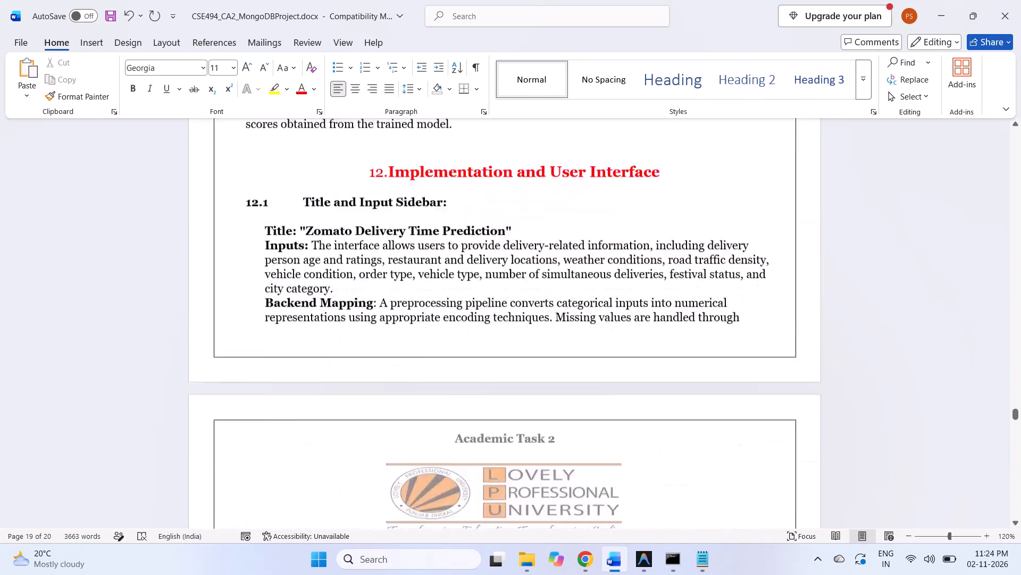
pyautogui.scroll(3, 378, 427)
pyautogui.scroll(-8, 378, 427)
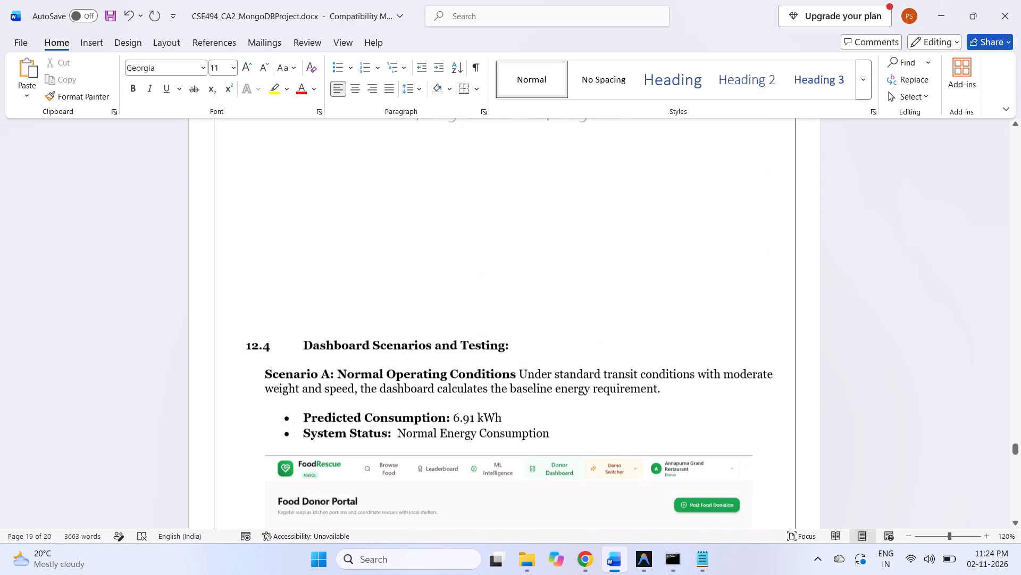
# Look through the report from the cover page to section 9 for leftover VoltPredict content, and examine the 1_upload_data.py code picture closely.
pyautogui.scroll(2, 378, 427)
pyautogui.scroll(-1, 378, 427)
pyautogui.scroll(18, 378, 427)
pyautogui.scroll(4, 378, 427)
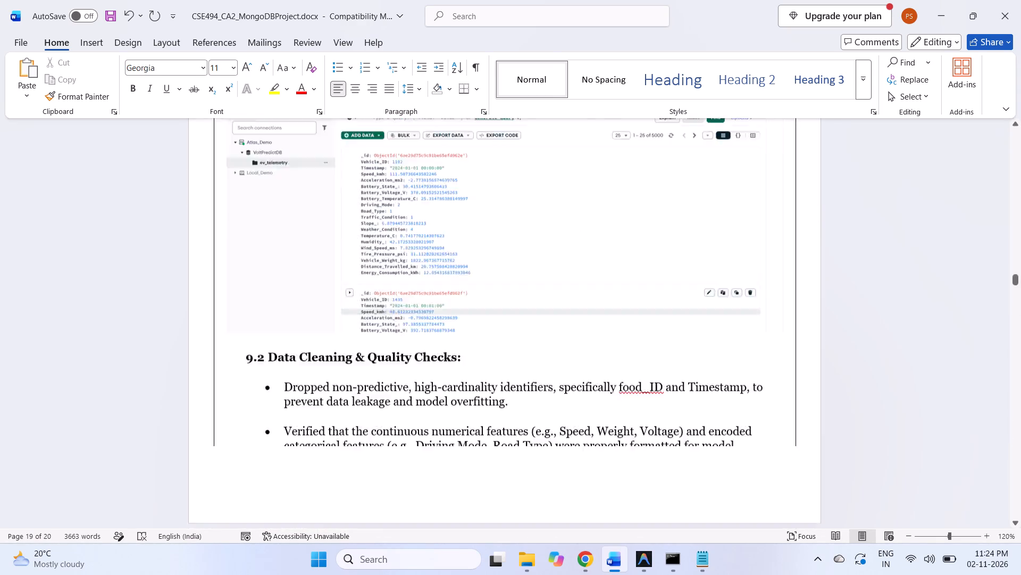
pyautogui.scroll(20, 378, 427)
pyautogui.scroll(15, 378, 427)
pyautogui.scroll(-3, 378, 427)
pyautogui.scroll(16, 378, 427)
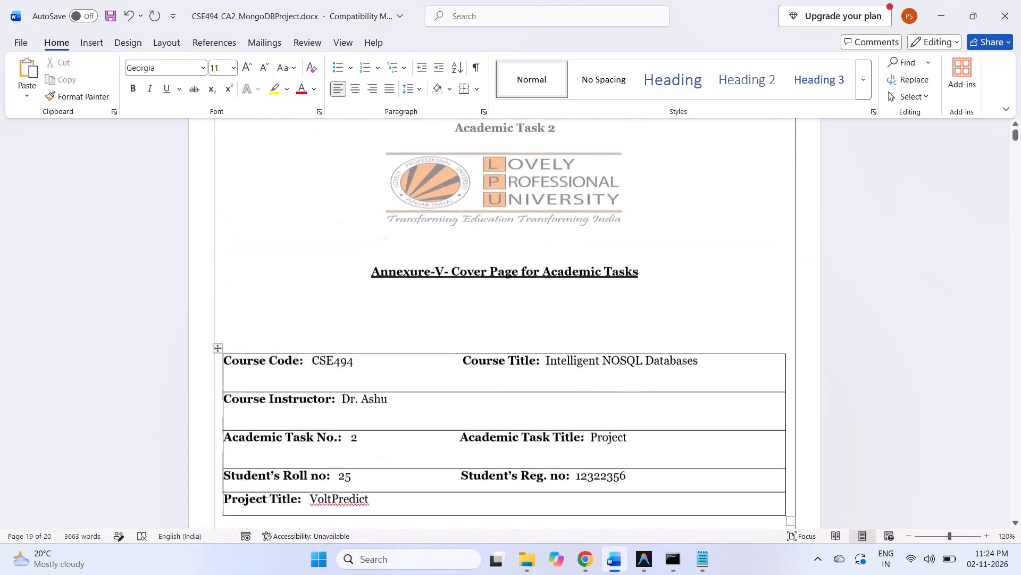
pyautogui.scroll(5, 378, 427)
pyautogui.scroll(-11, 378, 427)
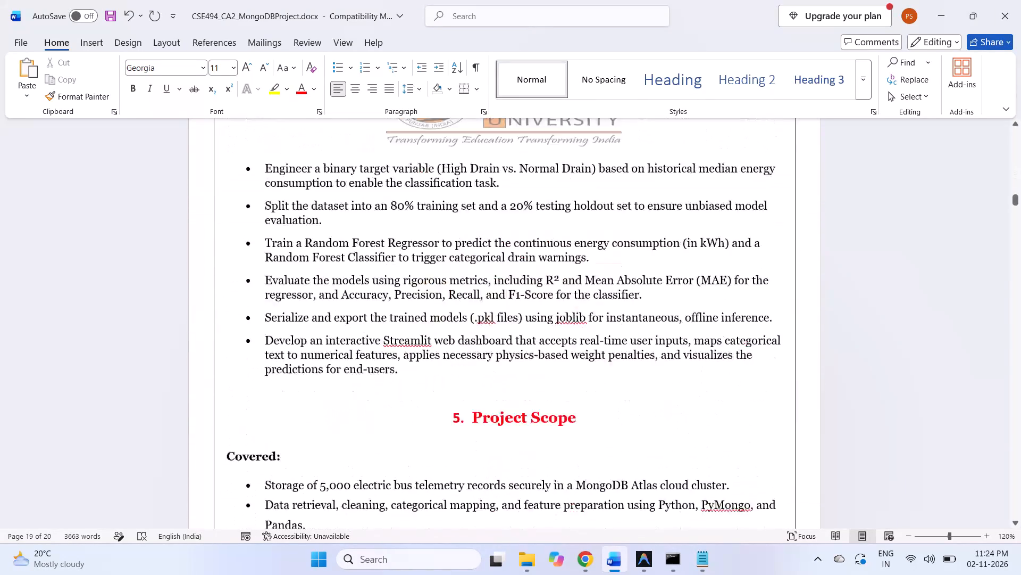
pyautogui.scroll(-8, 378, 427)
pyautogui.scroll(1, 378, 427)
pyautogui.scroll(-1, 378, 427)
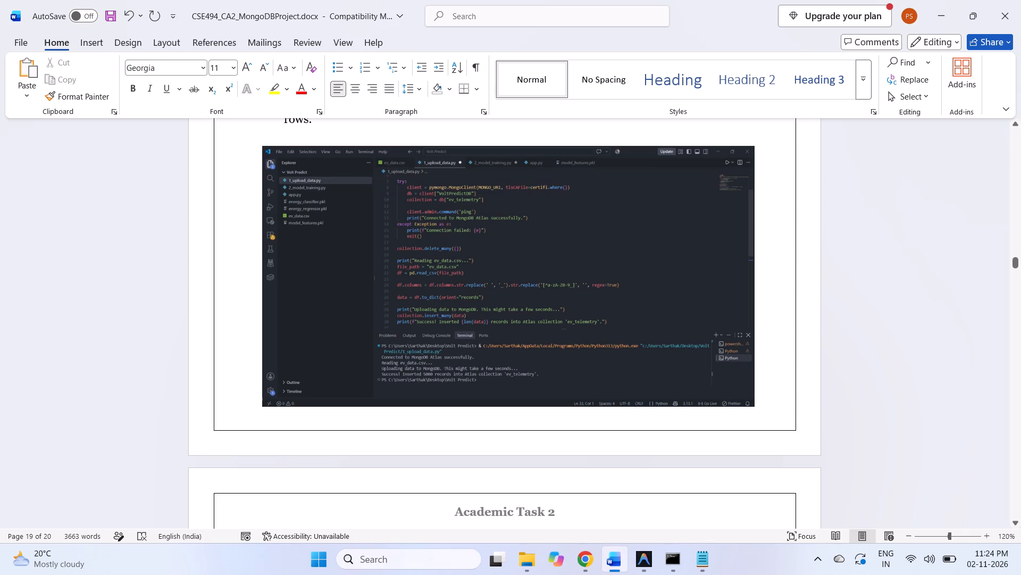
pyautogui.click(462, 297)
pyautogui.keyDown('ctrl'); pyautogui.scroll(4, 462, 297); pyautogui.keyUp('ctrl')
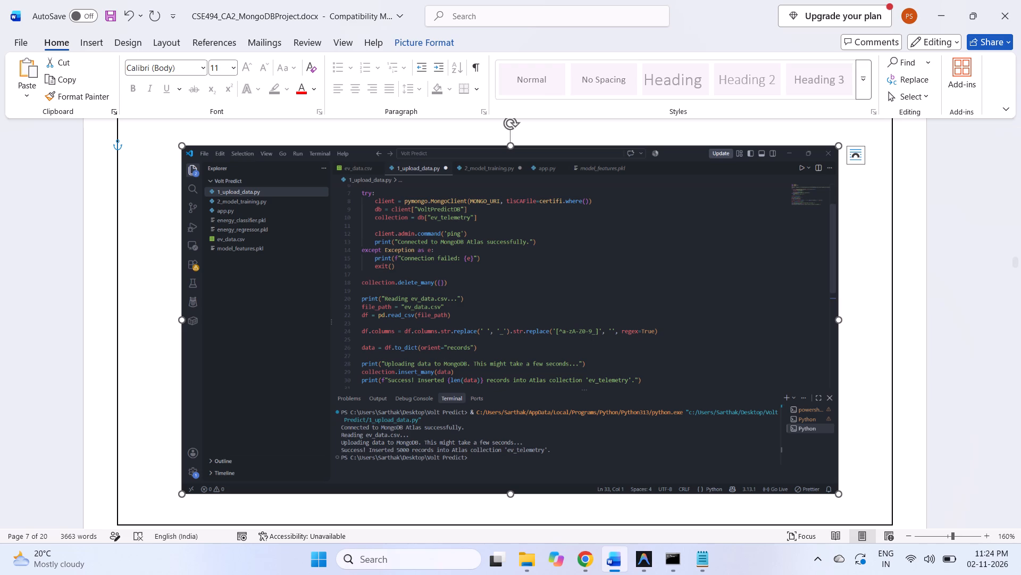
# Switch to Chrome and bring up the Zomato dataset loading code at the start of the Untitled8.ipynb Colab notebook.
pyautogui.click(592, 551)
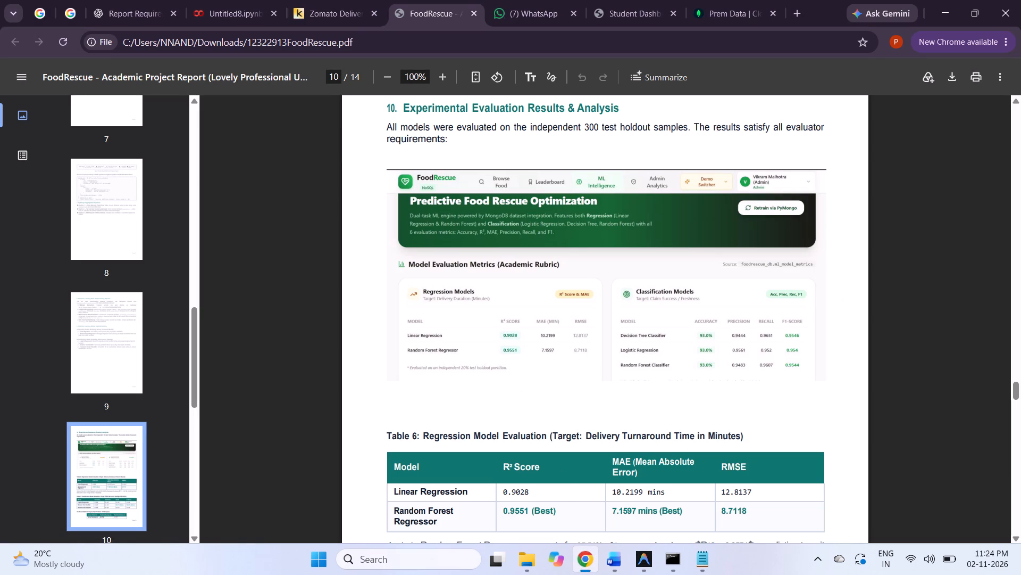
pyautogui.click(260, 0)
pyautogui.scroll(4, 429, 216)
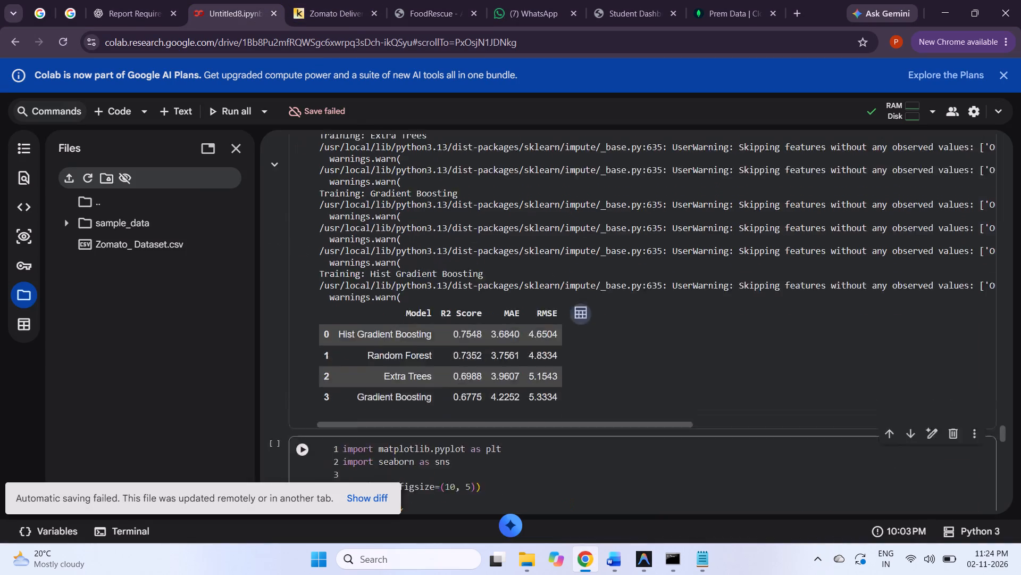
pyautogui.scroll(4, 429, 216)
pyautogui.scroll(20, 429, 216)
pyautogui.scroll(3, 429, 216)
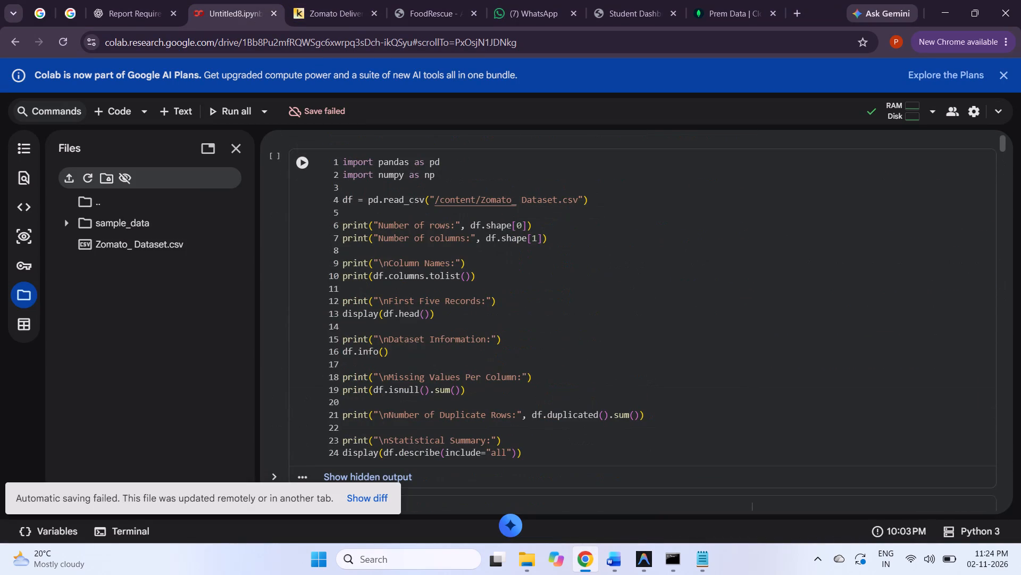
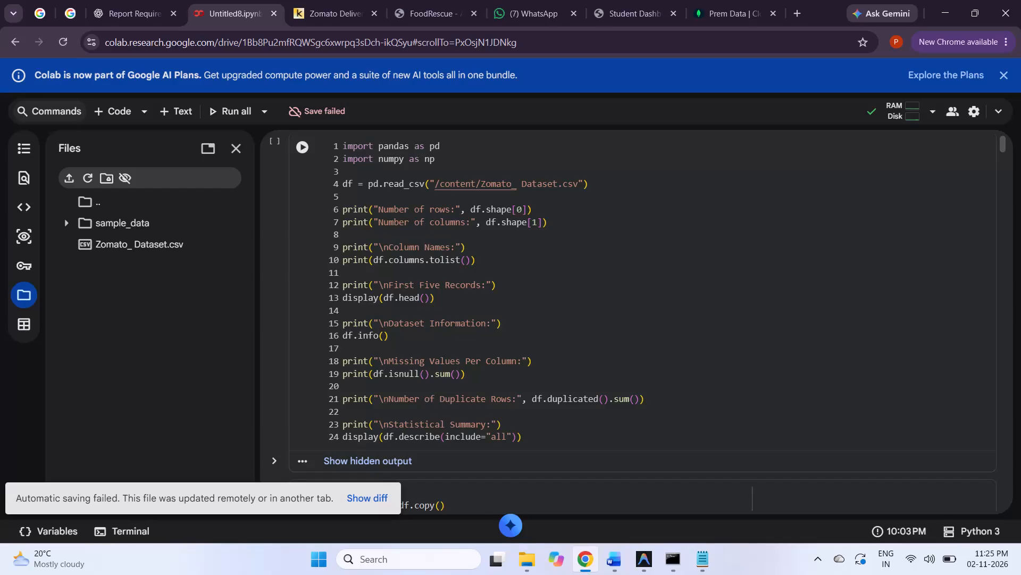
# Show the hidden output of the Zomato dataset loading cell in the Colab notebook at a smaller page zoom.
pyautogui.hotkey('ctrl', '-')
pyautogui.click(429, 239)
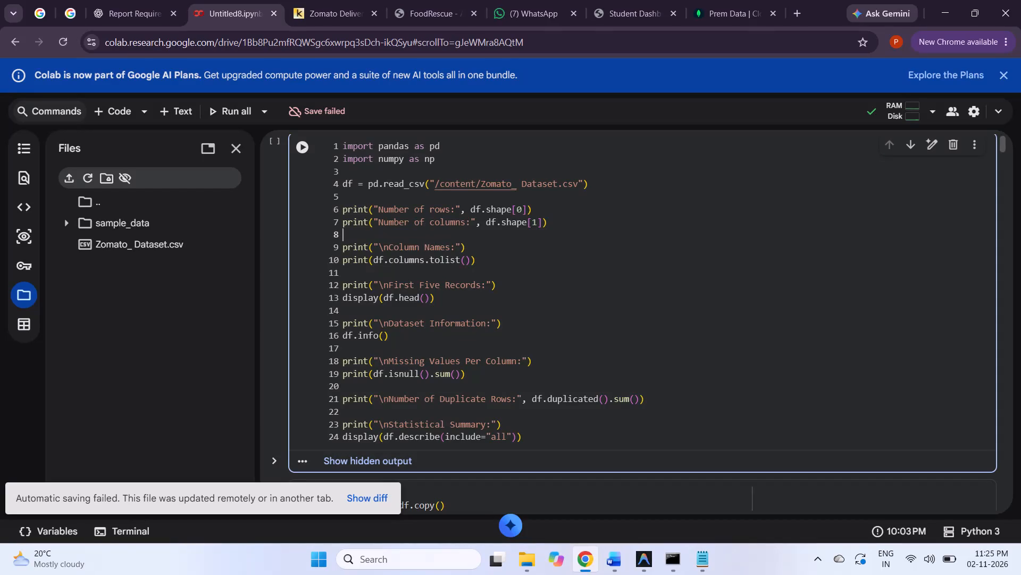
pyautogui.hotkey('ctrl', '-')
pyautogui.hotkey('ctrl', '-')
pyautogui.hotkey('ctrl', '-')
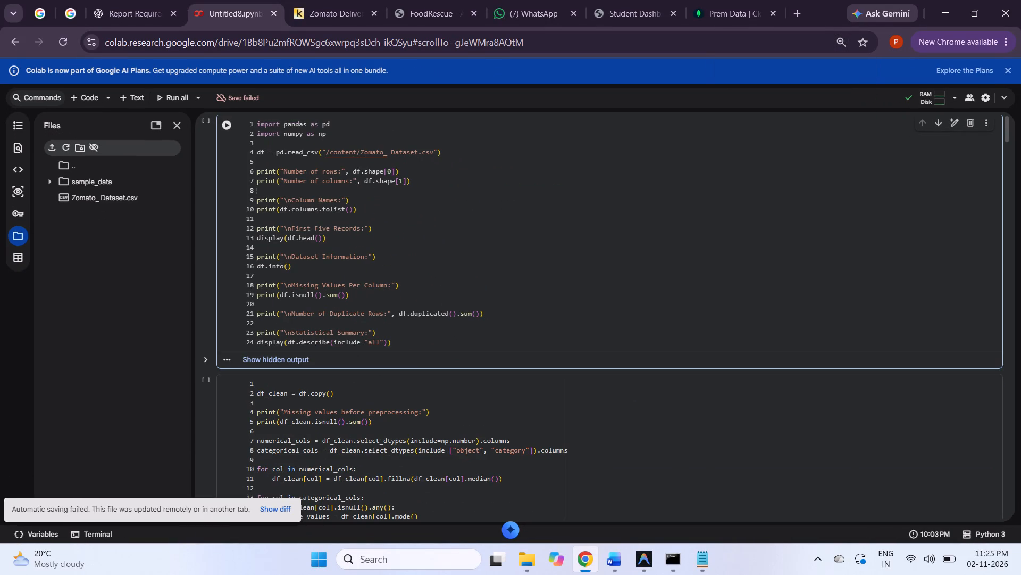
pyautogui.click(208, 358)
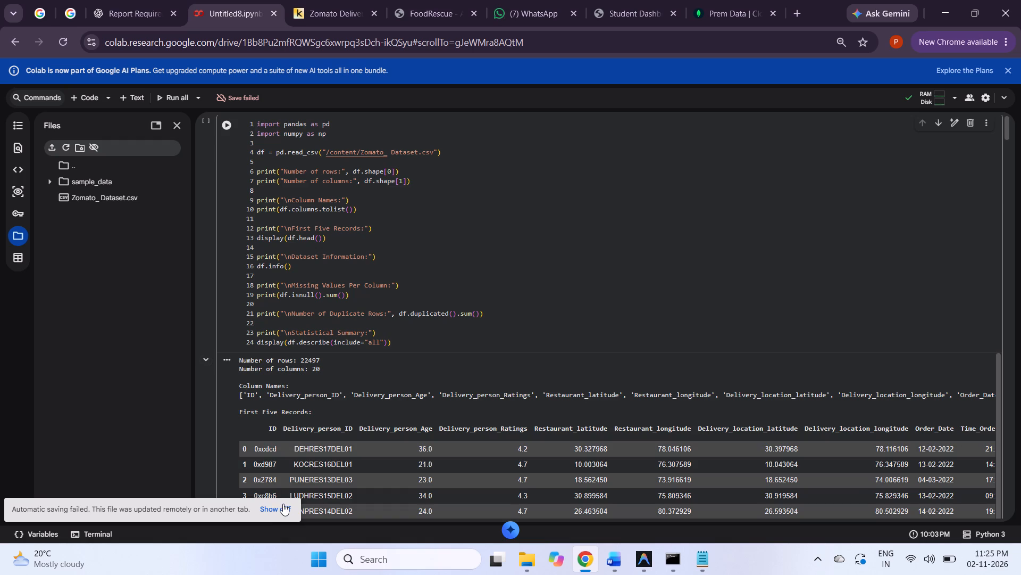
pyautogui.click(267, 556)
# Look through the notebook's preprocessing, train-test split, Random Forest training and evaluation cells, showing the preprocessing cell's hidden output.
pyautogui.scroll(1, 391, 391)
pyautogui.scroll(-2, 391, 391)
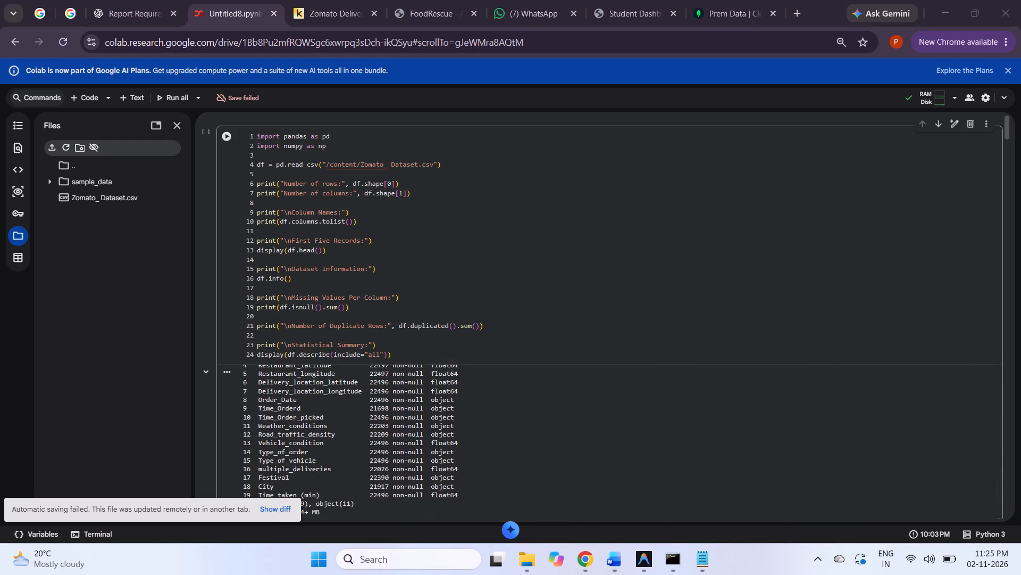
pyautogui.scroll(-5, 510, 234)
pyautogui.scroll(-3, 499, 301)
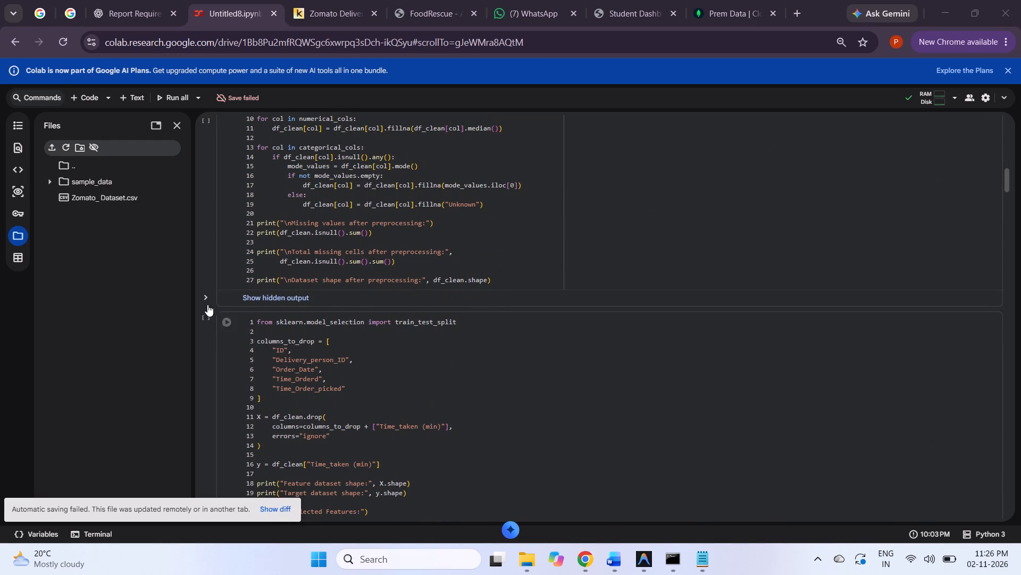
pyautogui.click(207, 301)
pyautogui.scroll(-5, 436, 347)
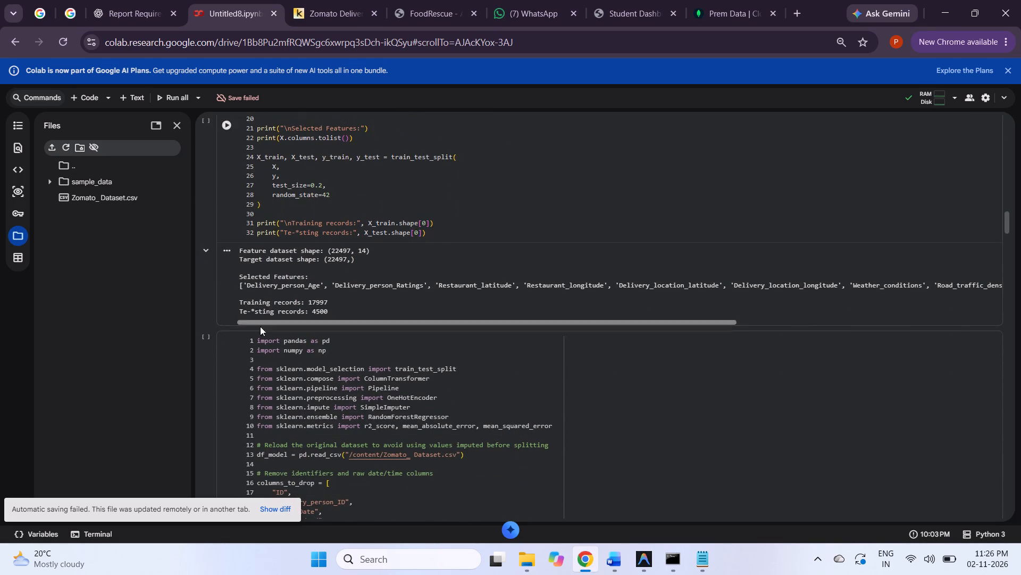
pyautogui.scroll(-1, 258, 302)
pyautogui.scroll(-3, 272, 238)
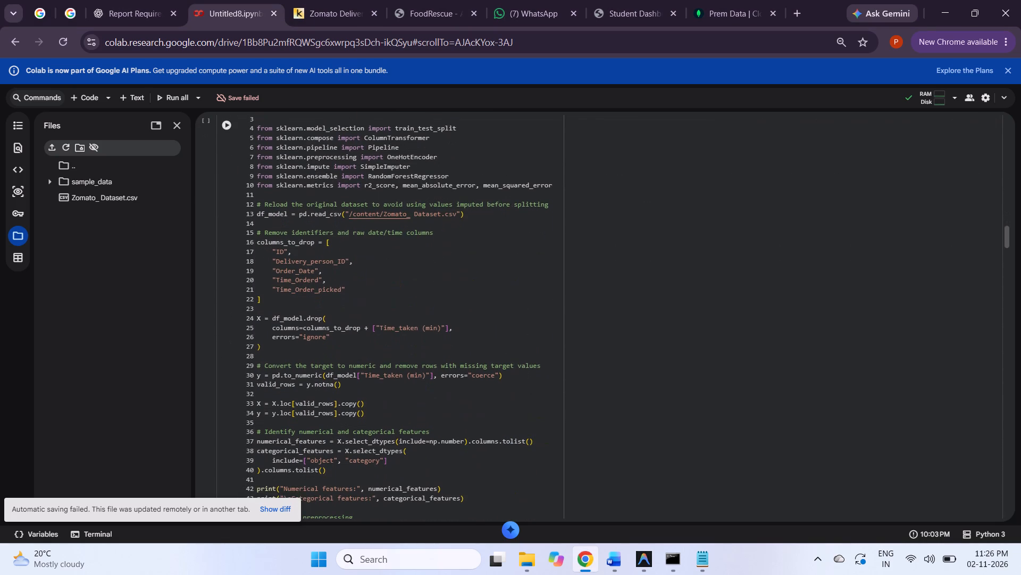
pyautogui.scroll(-4, 268, 279)
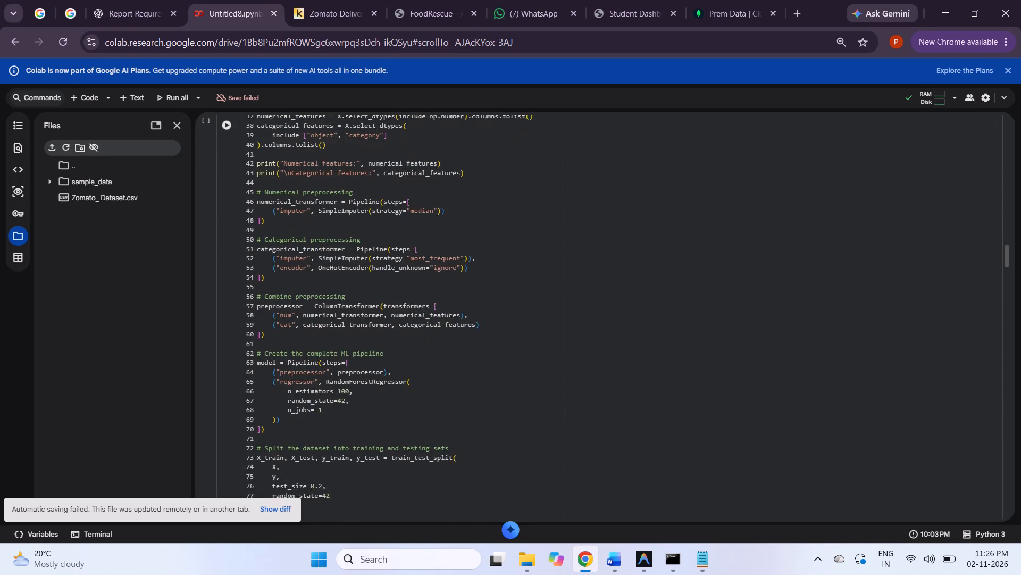
pyautogui.scroll(-1, 268, 279)
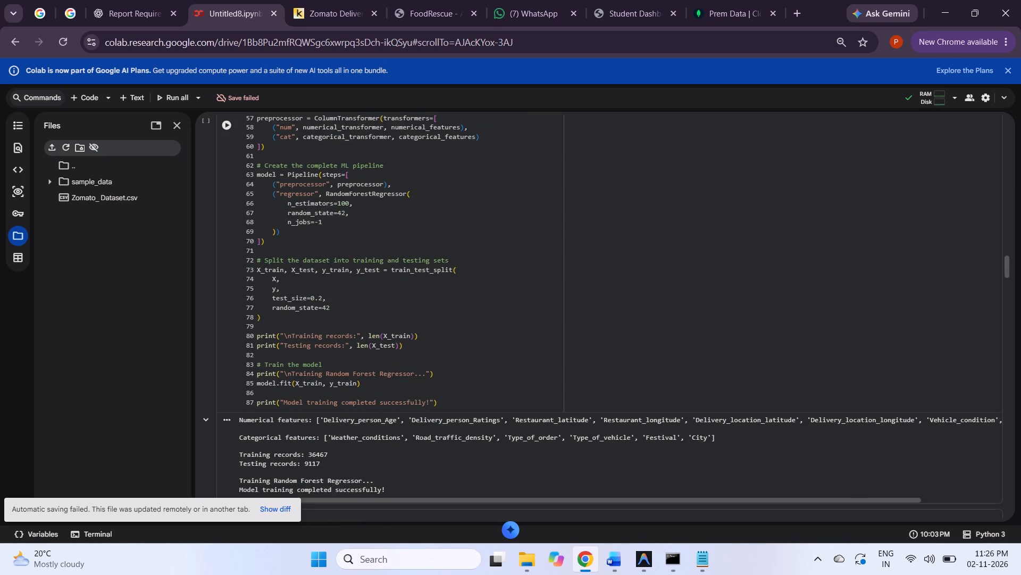
pyautogui.scroll(-4, 635, 366)
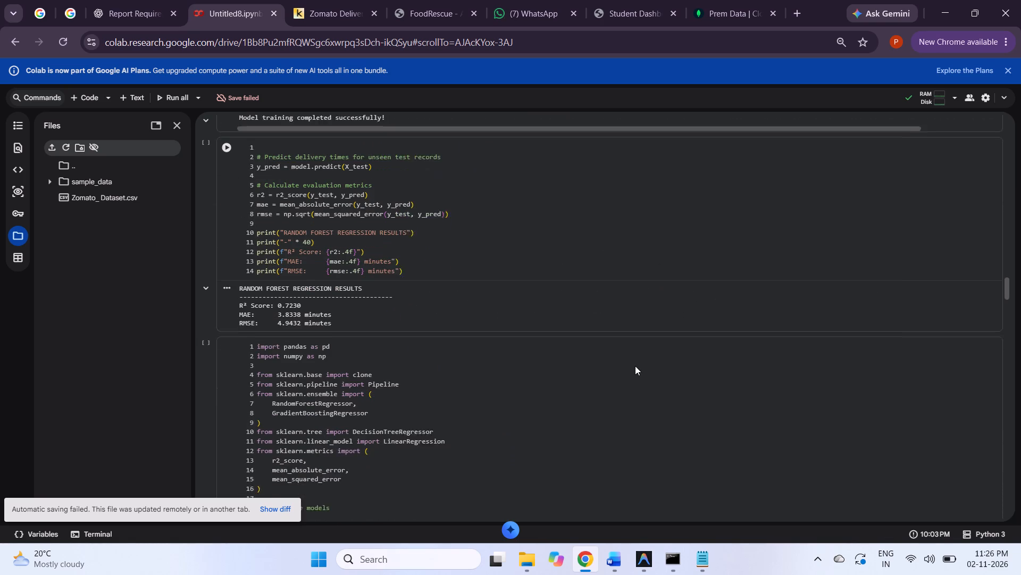
# Capture a rectangular screenshot of lines 1 to 40 of the Random Forest training cell, across the full width of the code.
pyautogui.scroll(2, 635, 366)
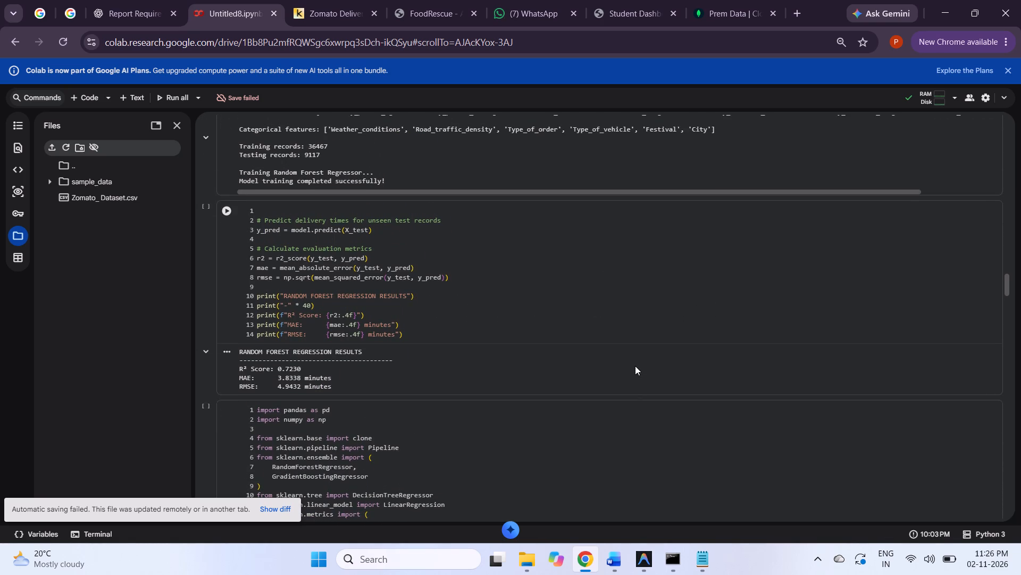
pyautogui.scroll(4, 635, 366)
pyautogui.hscroll(1, 635, 366)
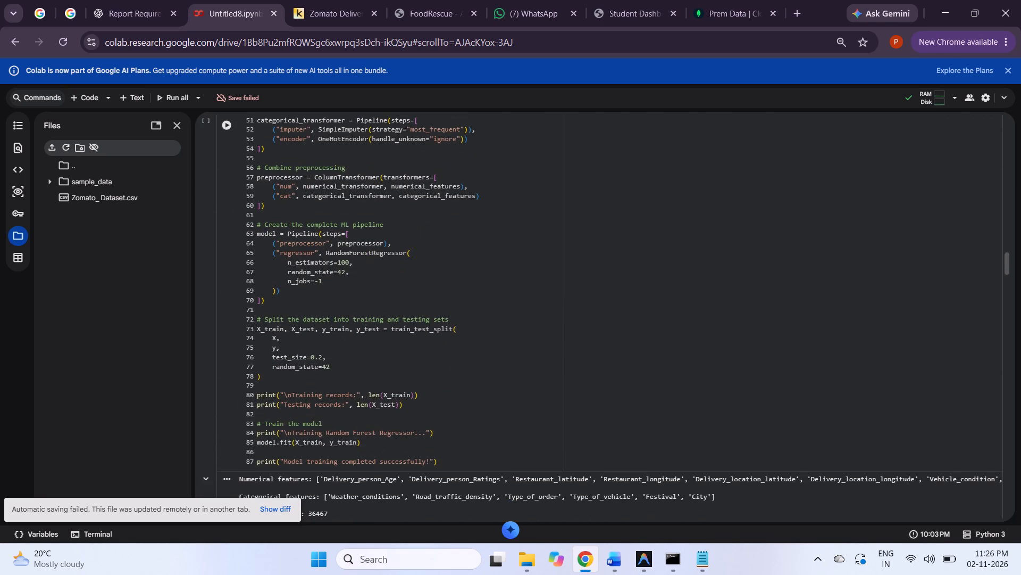
pyautogui.hscroll(1, 635, 366)
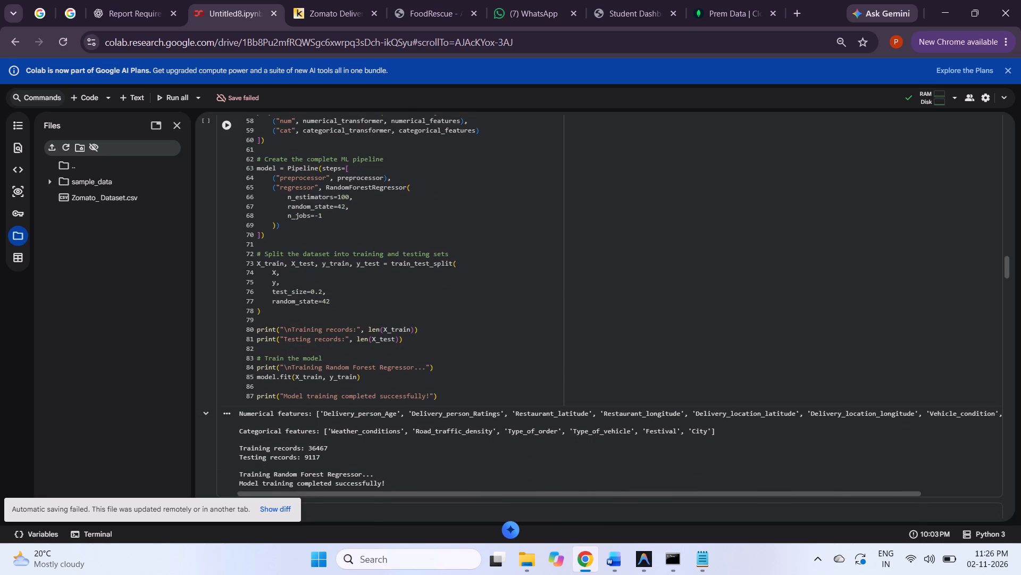
pyautogui.hscroll(1, 635, 366)
pyautogui.scroll(4, 635, 366)
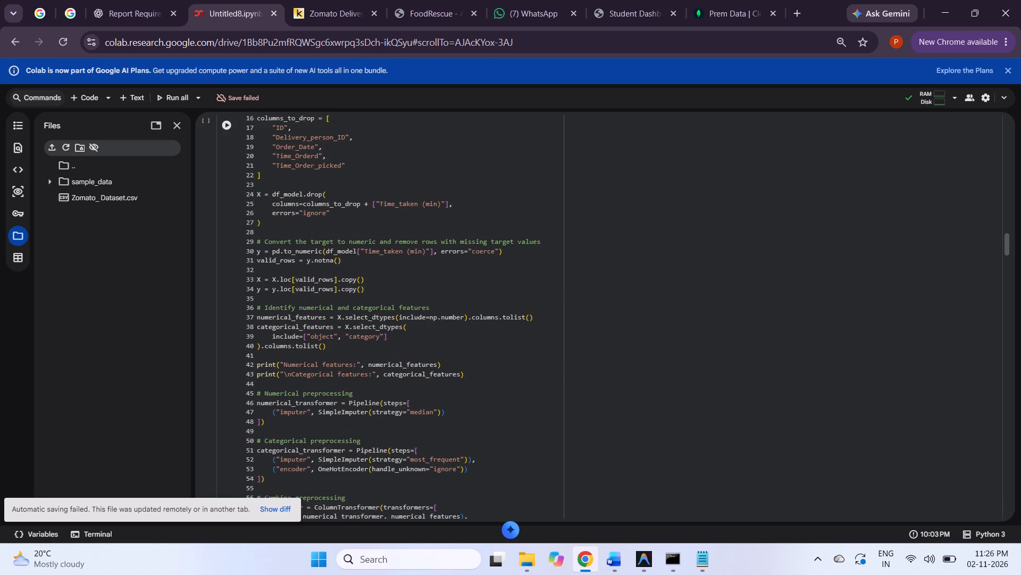
pyautogui.scroll(1, 635, 366)
pyautogui.scroll(-2, 635, 366)
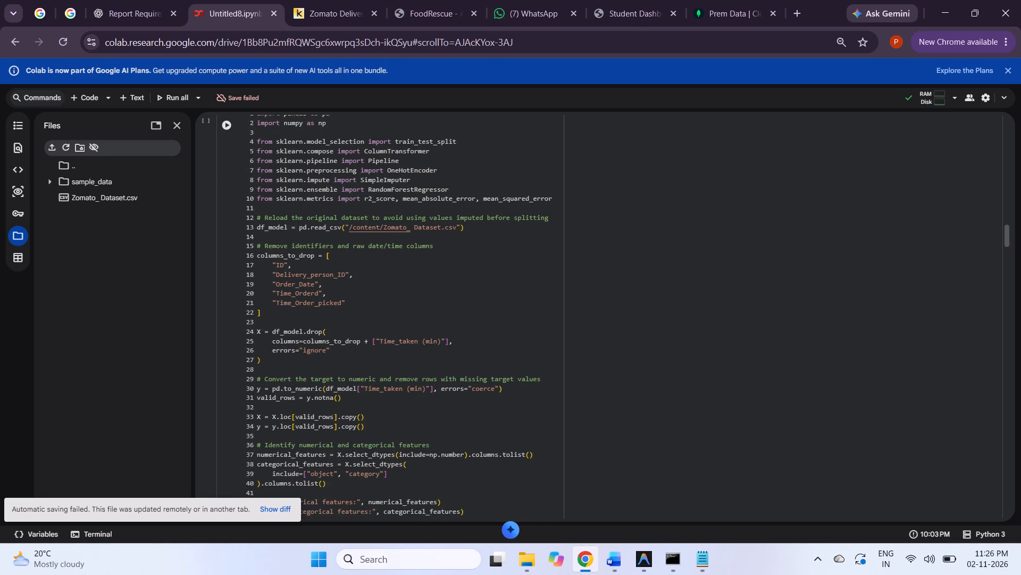
pyautogui.scroll(-1, 635, 366)
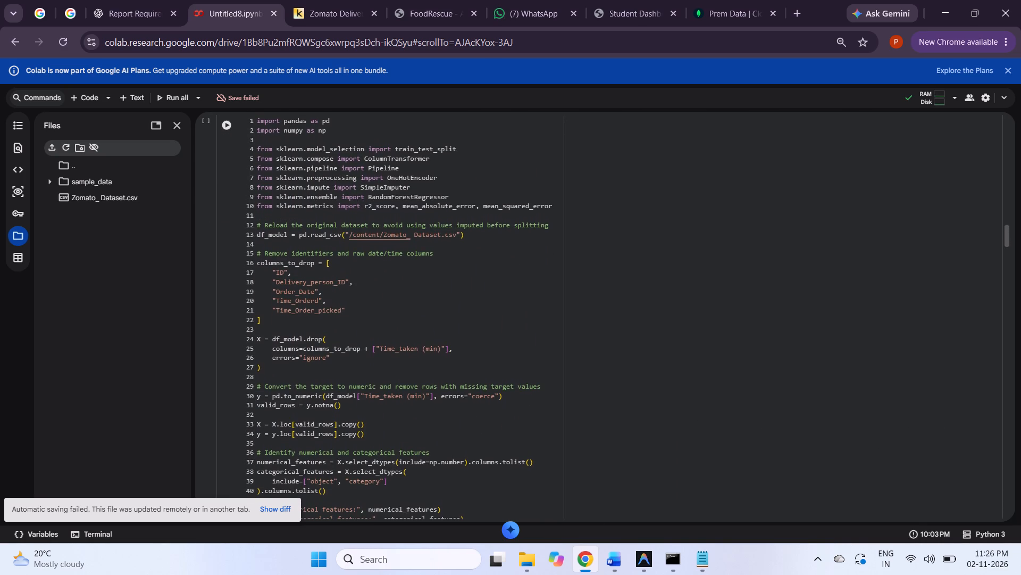
pyautogui.press('Print')
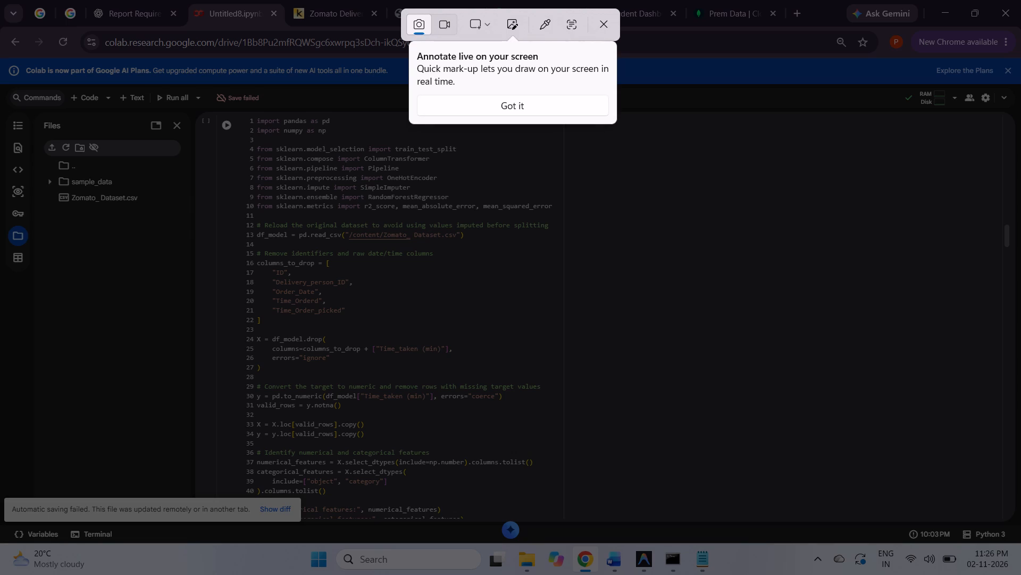
pyautogui.moveTo(214, 113); pyautogui.dragTo(963, 495)
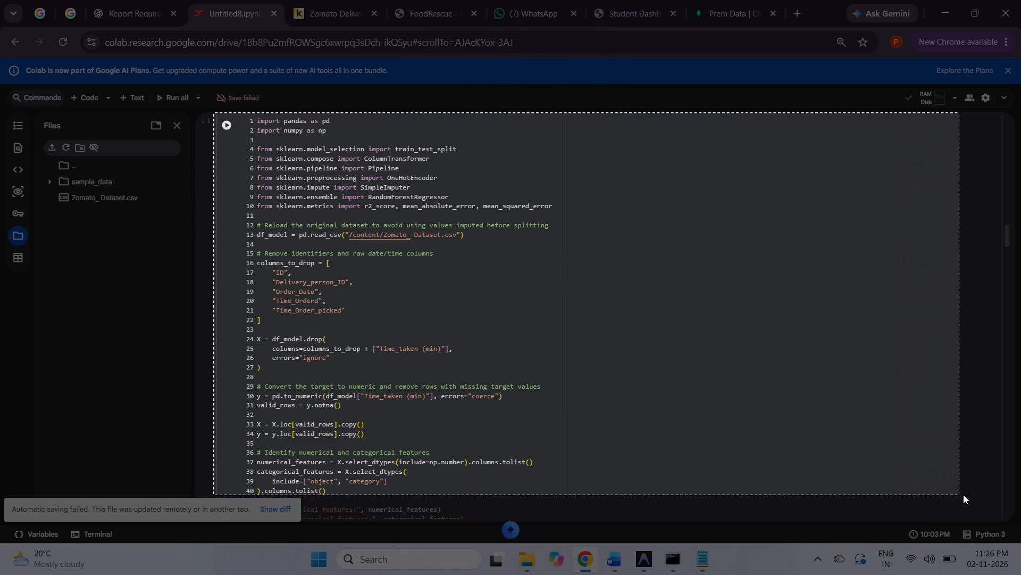
pyautogui.moveTo(963, 495); pyautogui.dragTo(1003, 492)
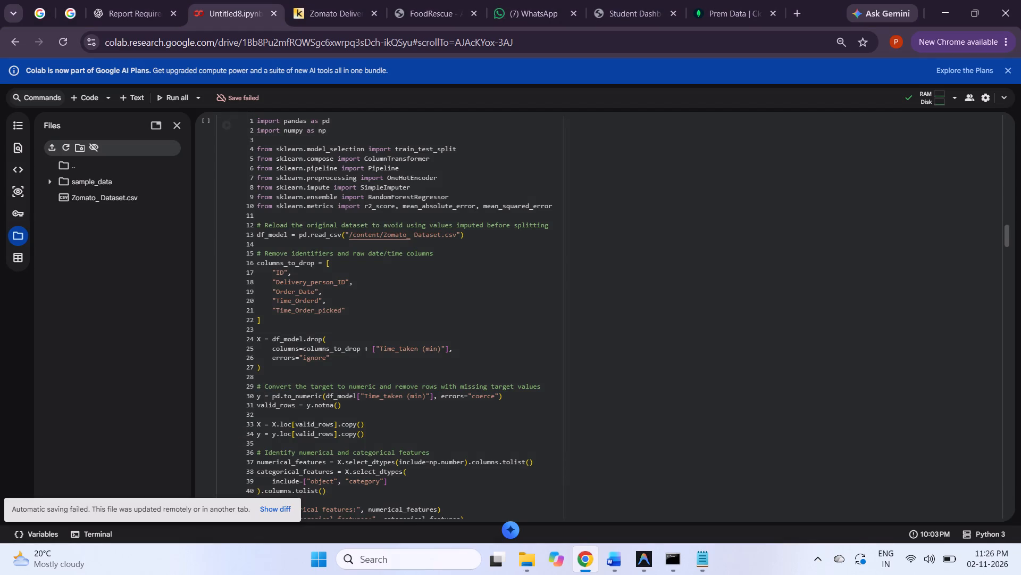
# Switch to the Word report and paste the captured code screenshot twice with the 1_upload_data.py picture selected.
pyautogui.click(618, 566)
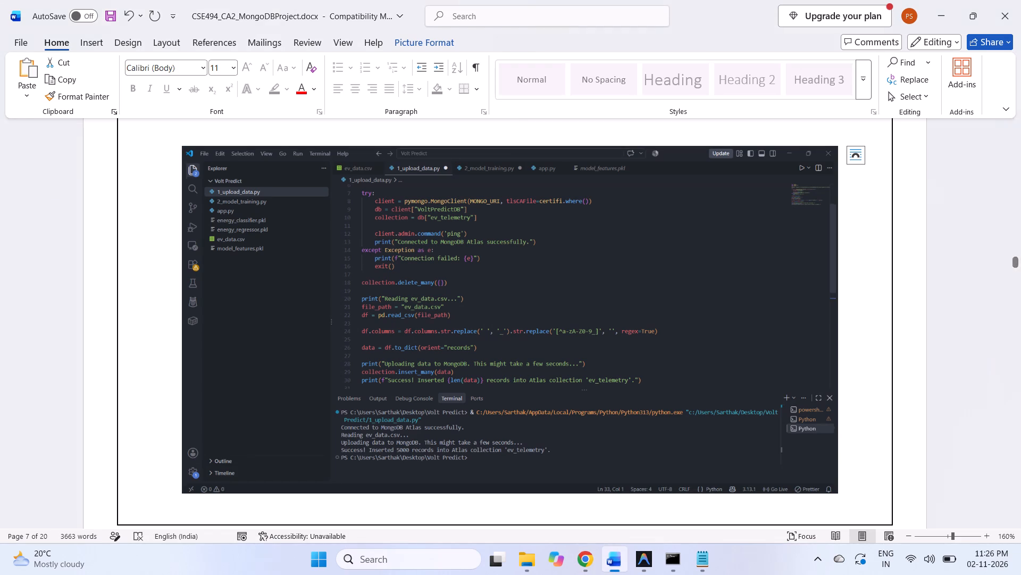
pyautogui.rightClick(511, 225)
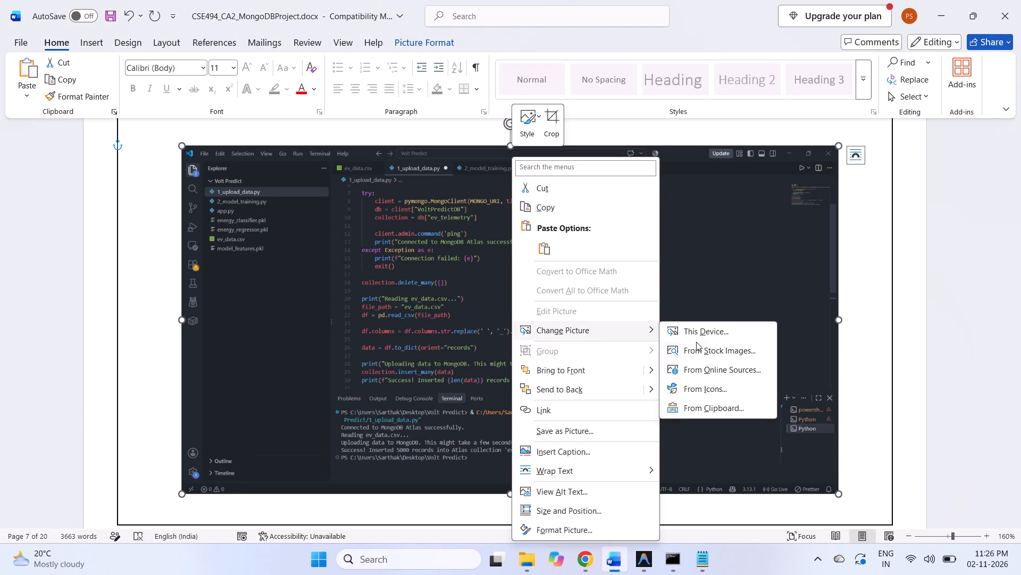
pyautogui.click(457, 289)
pyautogui.click(457, 289)
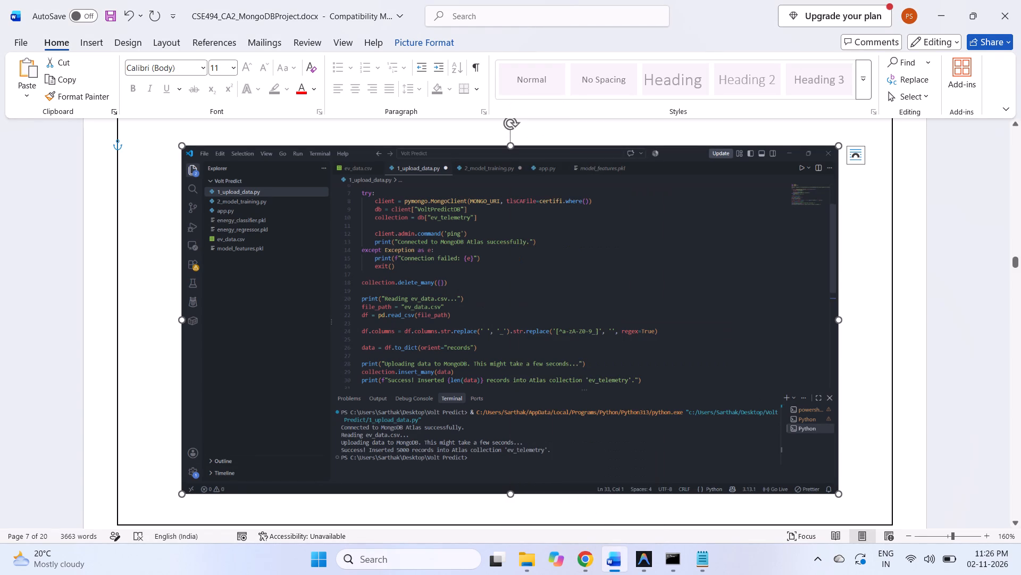
pyautogui.hotkey('ctrl', 'v')
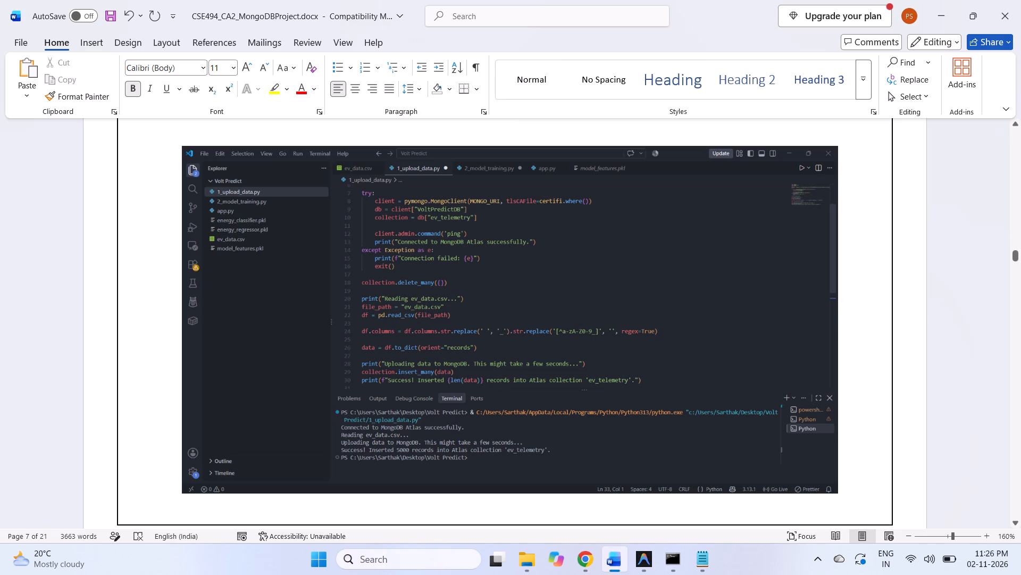
pyautogui.click(457, 289)
pyautogui.click(457, 289)
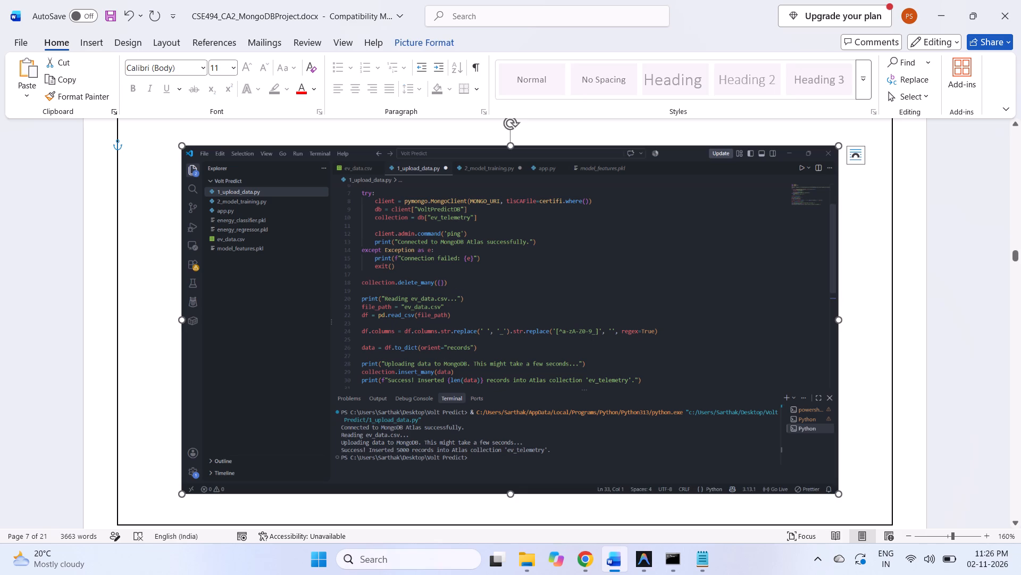
pyautogui.hotkey('ctrl', 'v')
# Replace the 1_upload_data.py picture above section 9.2 with the newest Gallery screenshot, the one ending in 232635.png.
pyautogui.scroll(3, 457, 289)
pyautogui.scroll(-1, 457, 289)
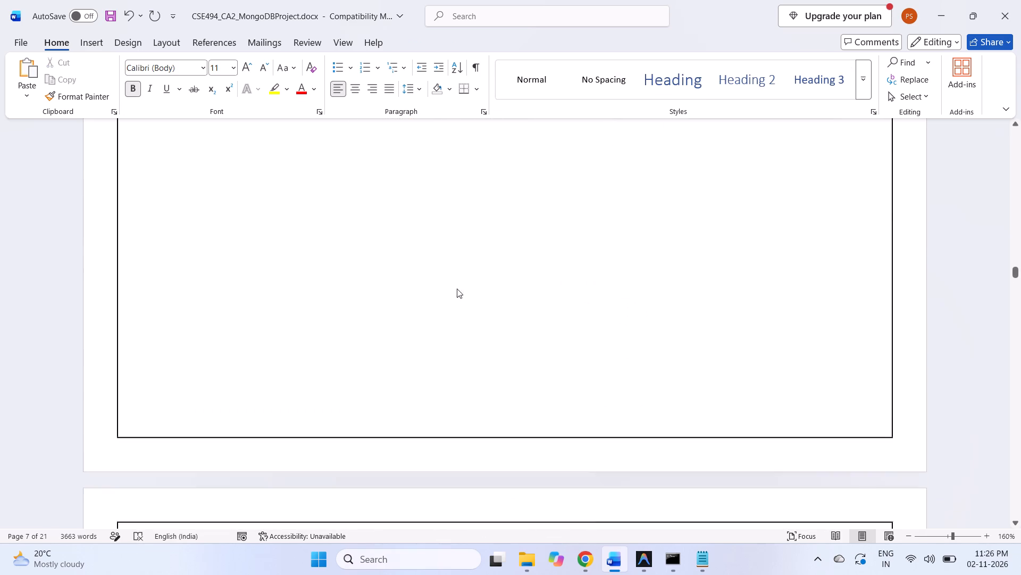
pyautogui.scroll(-2, 457, 289)
pyautogui.scroll(1, 457, 289)
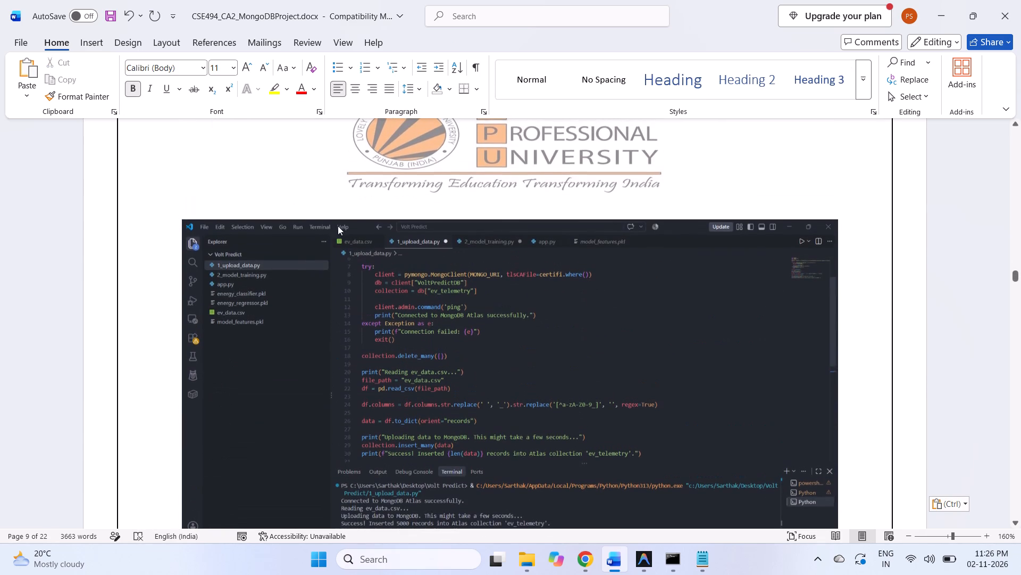
pyautogui.rightClick(504, 313)
pyautogui.click(674, 323)
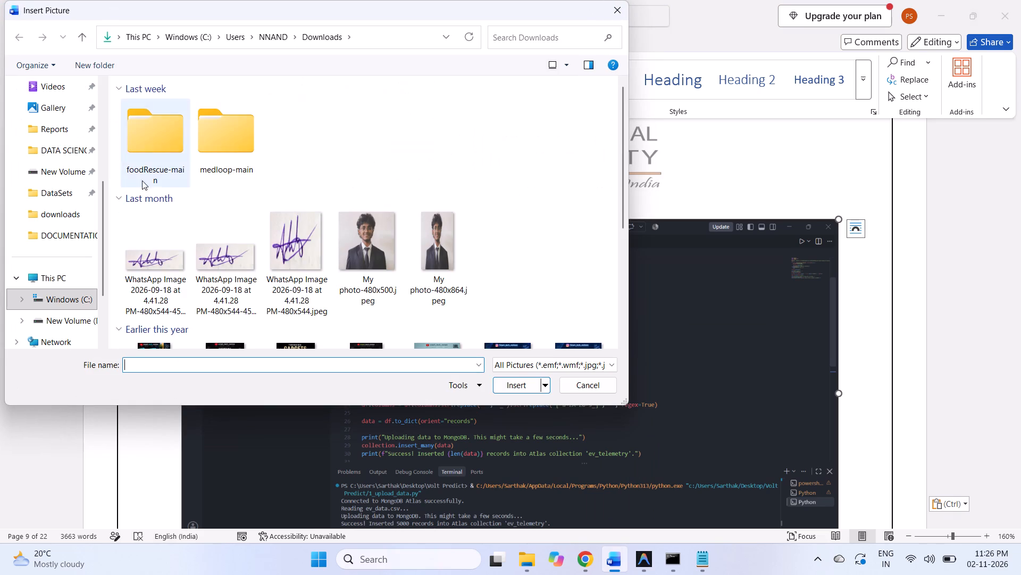
pyautogui.click(56, 99)
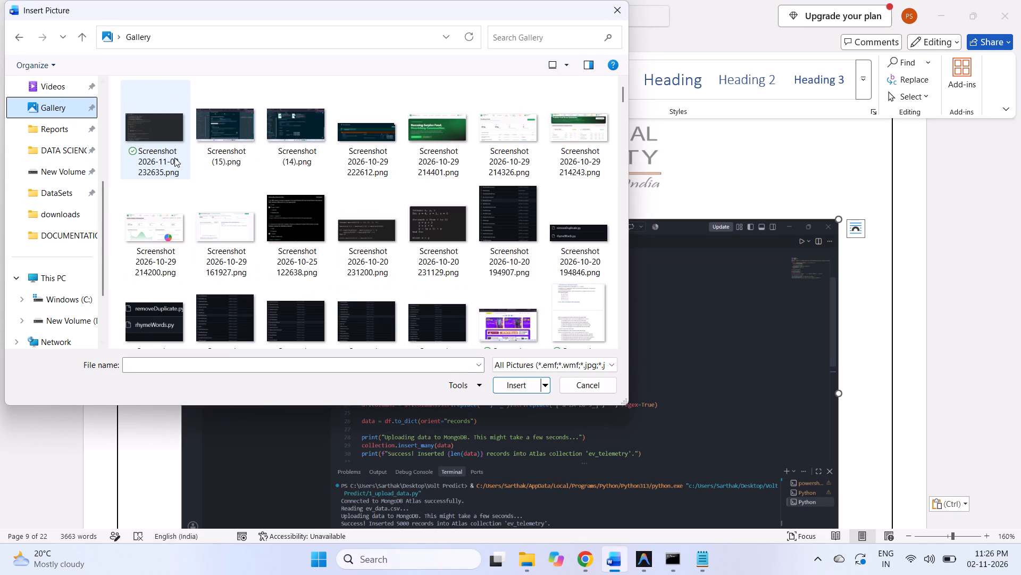
pyautogui.doubleClick(174, 158)
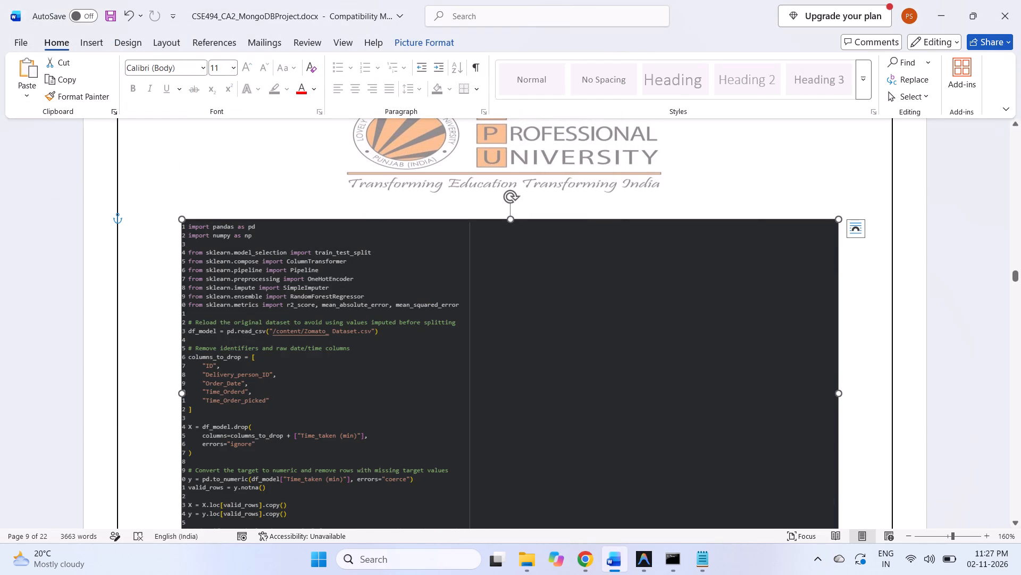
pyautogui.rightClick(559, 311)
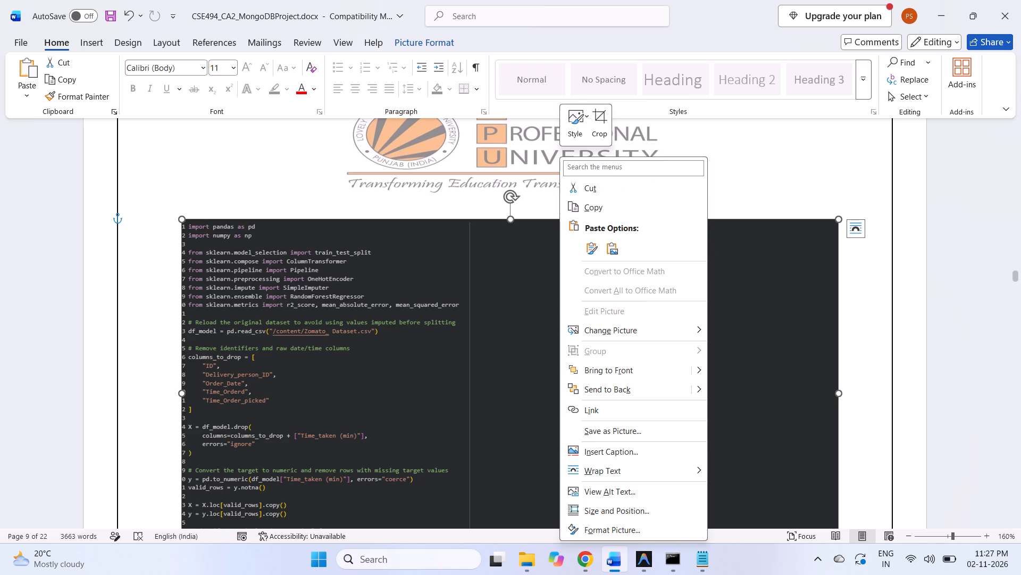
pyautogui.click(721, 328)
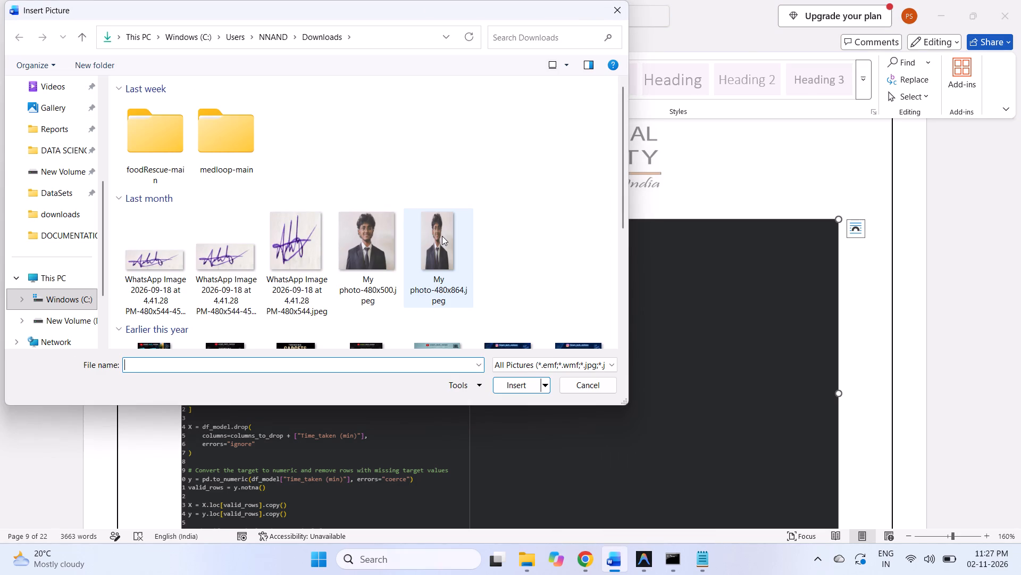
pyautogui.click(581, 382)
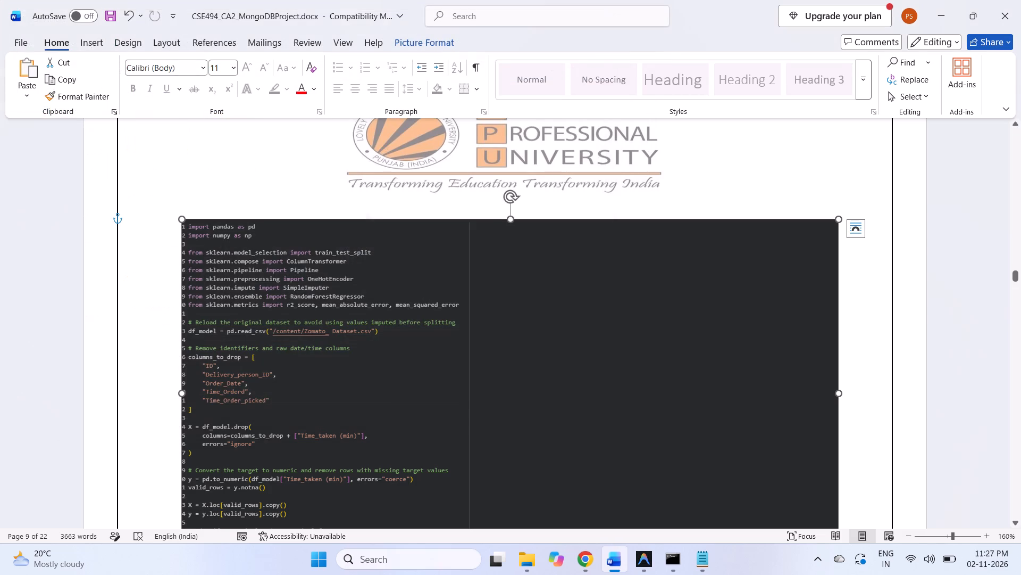
# Delete the blank lines between the new code picture and the 9.2 Data Preprocessing heading.
pyautogui.scroll(-4, 752, 377)
pyautogui.scroll(2, 752, 377)
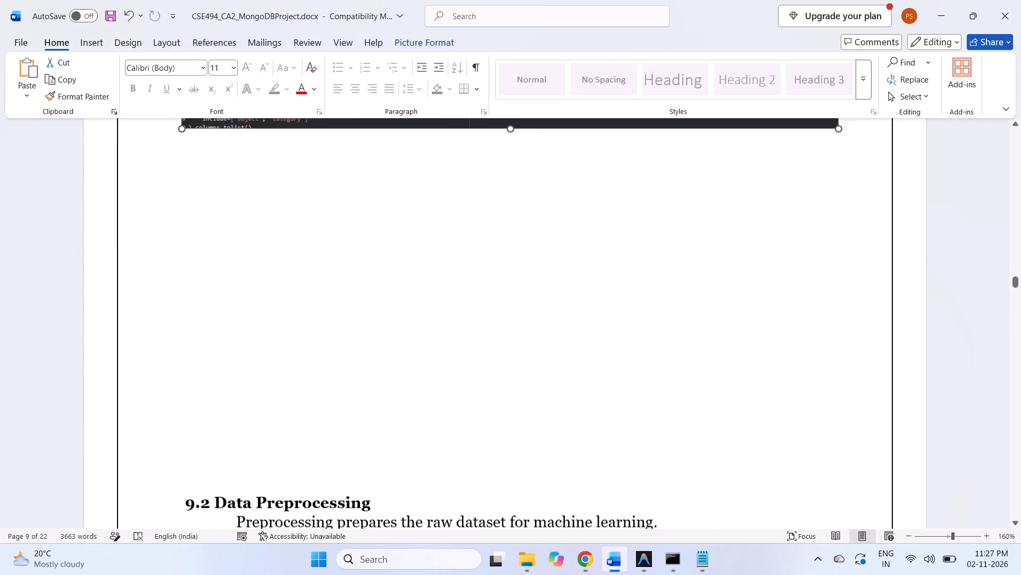
pyautogui.keyDown('ctrl'); pyautogui.scroll(-1, 752, 377); pyautogui.keyUp('ctrl')
pyautogui.click(497, 385)
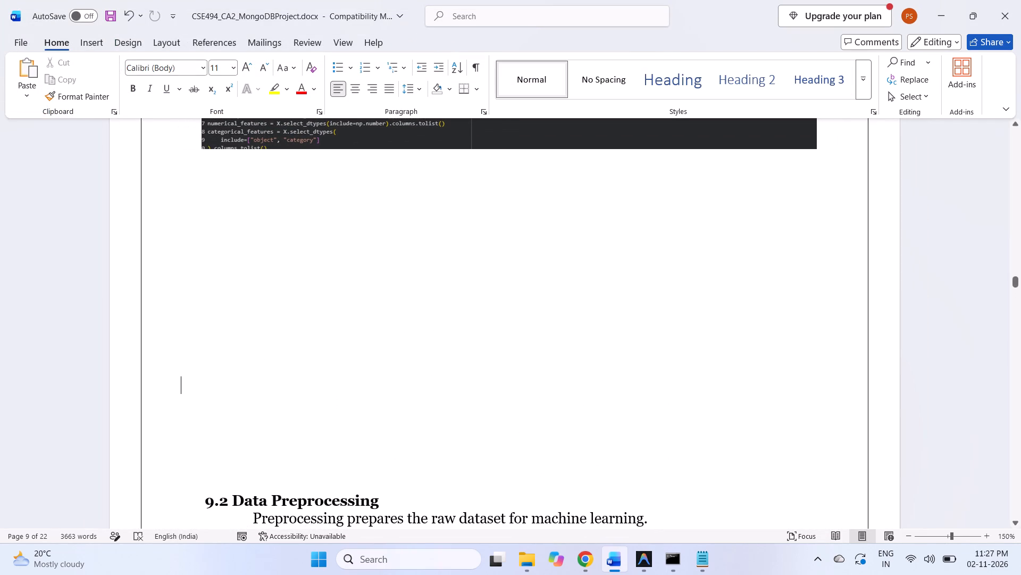
pyautogui.click(443, 418)
pyautogui.click(416, 451)
pyautogui.press('BackSpace')
pyautogui.press('BackSpace')
pyautogui.press('BackSpace')
pyautogui.press('BackSpace')
pyautogui.press('BackSpace')
pyautogui.press('BackSpace')
pyautogui.press('BackSpace')
pyautogui.press('BackSpace')
pyautogui.press('BackSpace')
pyautogui.press('BackSpace')
pyautogui.press('BackSpace')
pyautogui.press('BackSpace')
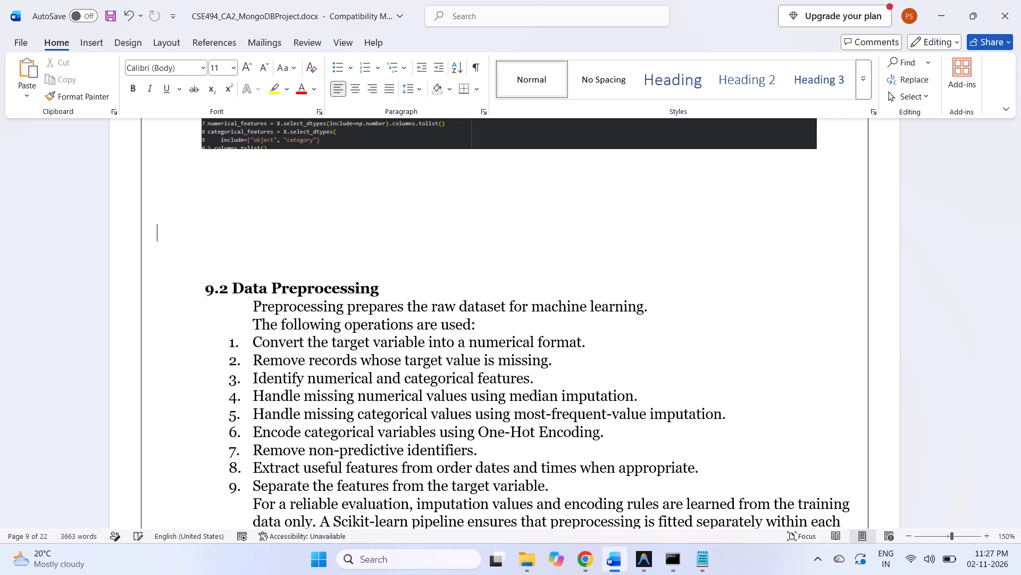
pyautogui.press('BackSpace')
pyautogui.press('BackSpace')
pyautogui.press('BackSpace')
pyautogui.press('BackSpace')
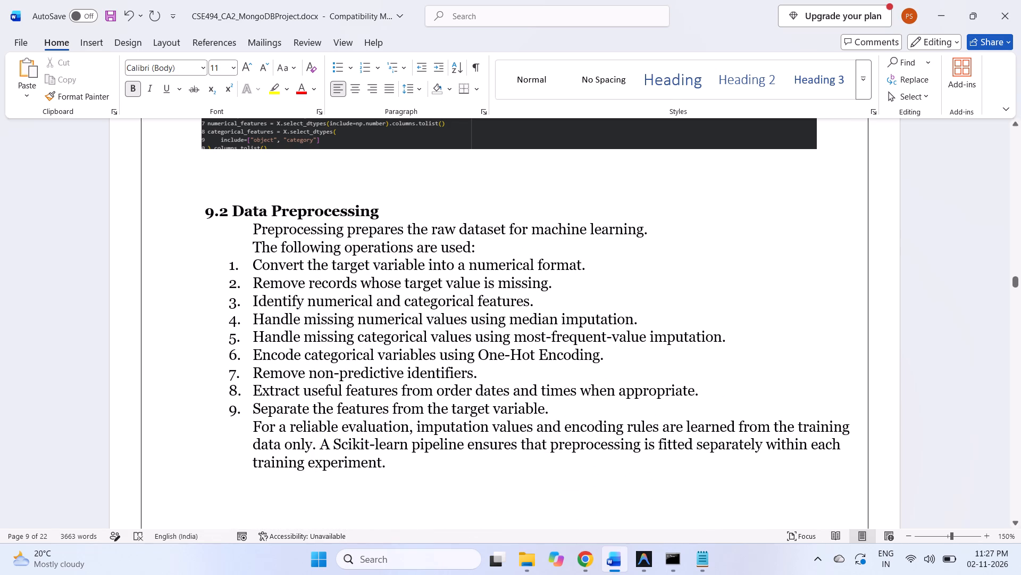
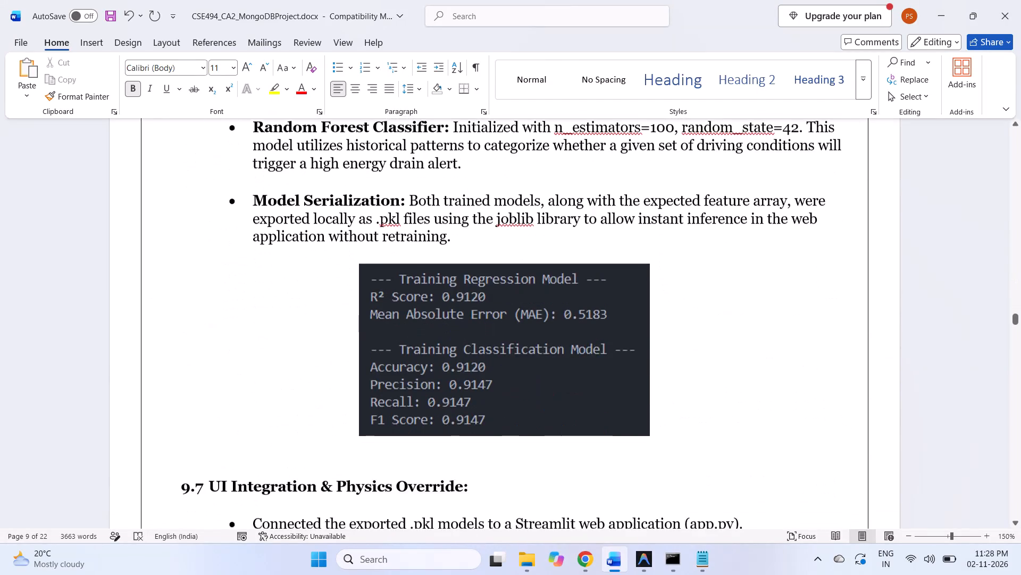
# Find and select the training scores picture above the 9.7 UI Integration & Physics Override heading.
pyautogui.scroll(-1, 124, 425)
pyautogui.scroll(1, 259, 330)
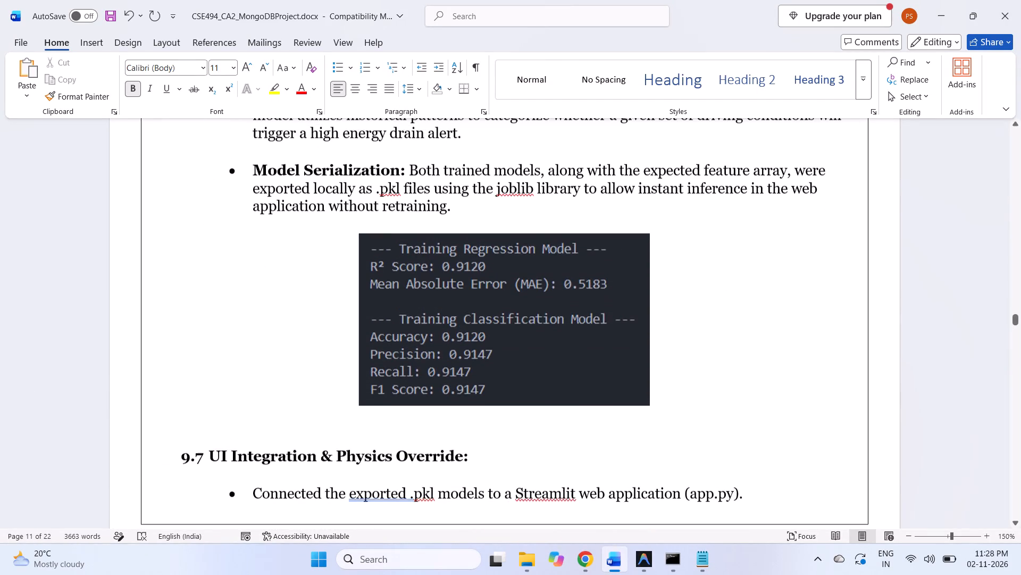
pyautogui.scroll(-3, 259, 330)
pyautogui.scroll(2, 259, 330)
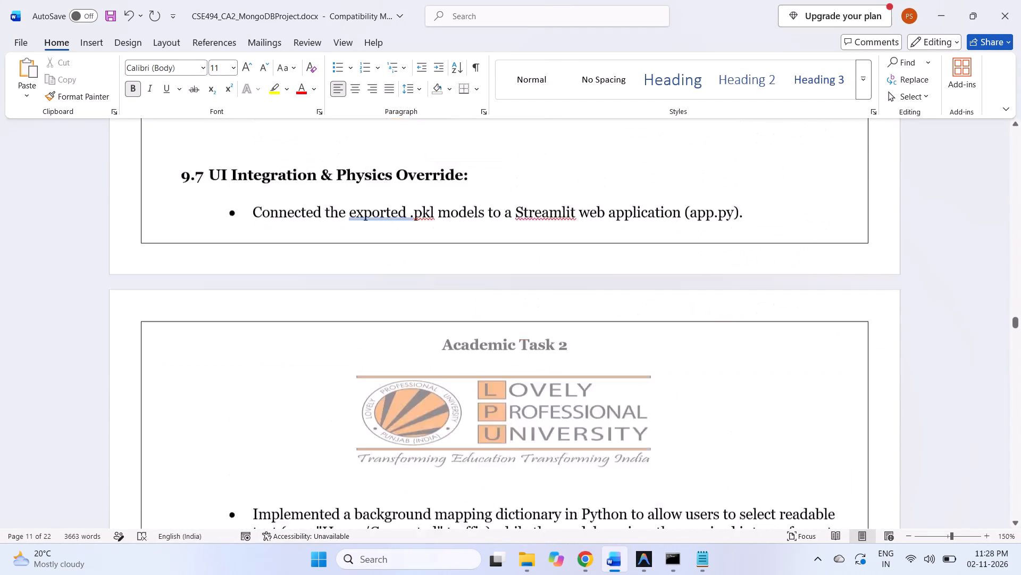
pyautogui.scroll(1, 259, 330)
pyautogui.click(431, 297)
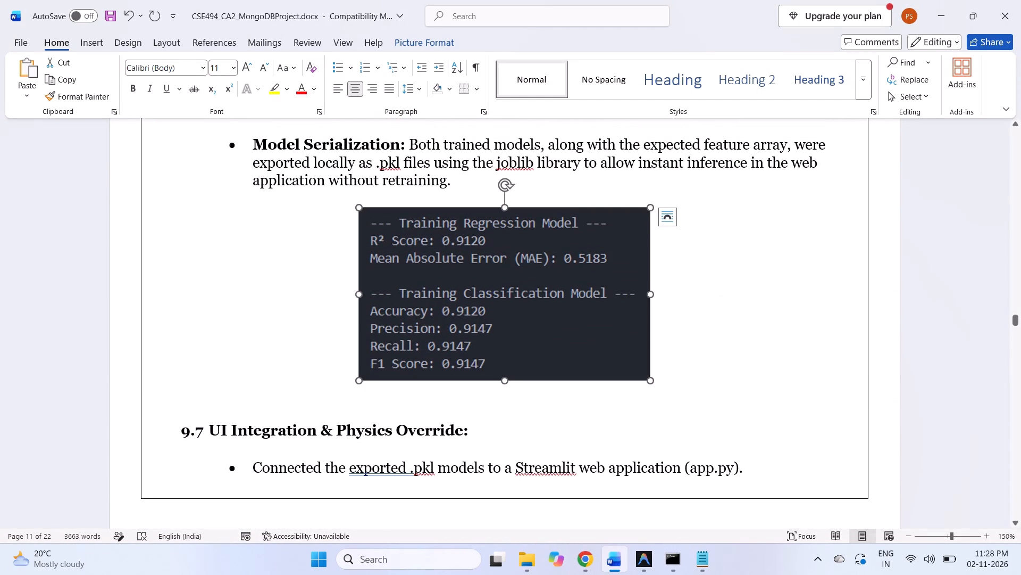
# Switch to the Colab notebook in Chrome and capture a rectangular screenshot of the model comparison table headed by Hist Gradient Boosting.
pyautogui.click(587, 567)
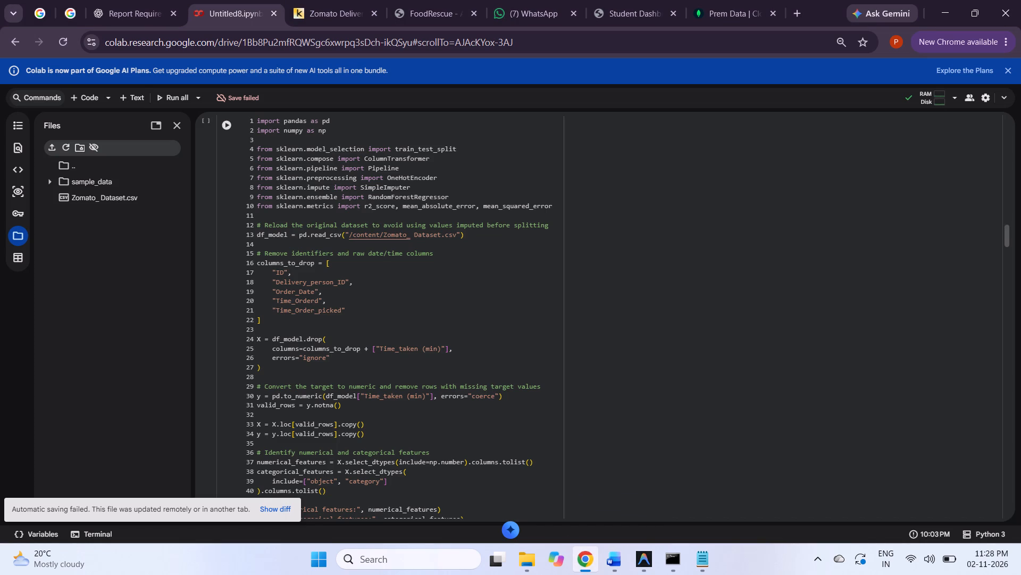
pyautogui.scroll(-7, 348, 312)
pyautogui.hscroll(1, 348, 312)
pyautogui.scroll(3, 348, 312)
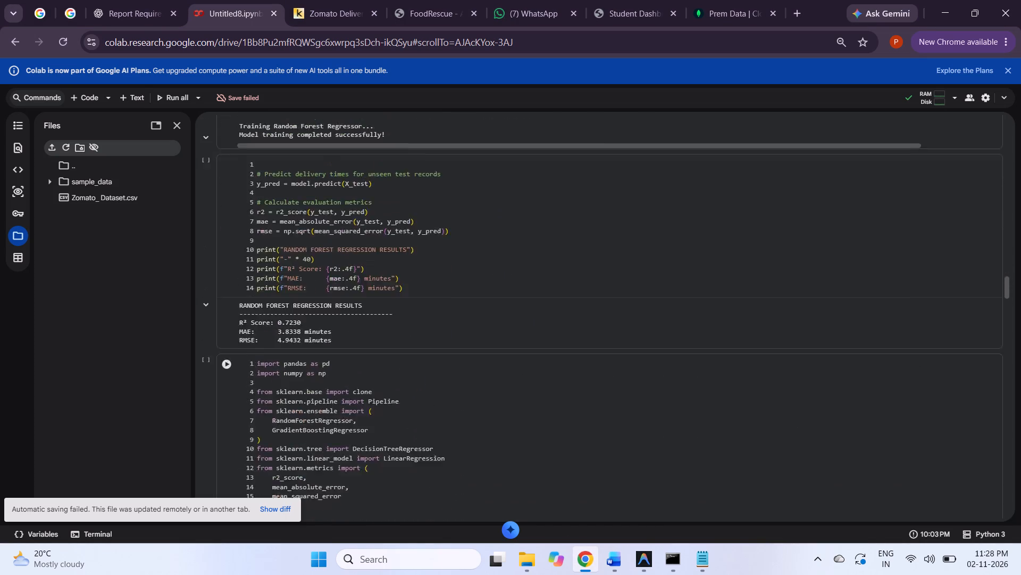
pyautogui.scroll(1, 348, 312)
pyautogui.scroll(-6, 348, 312)
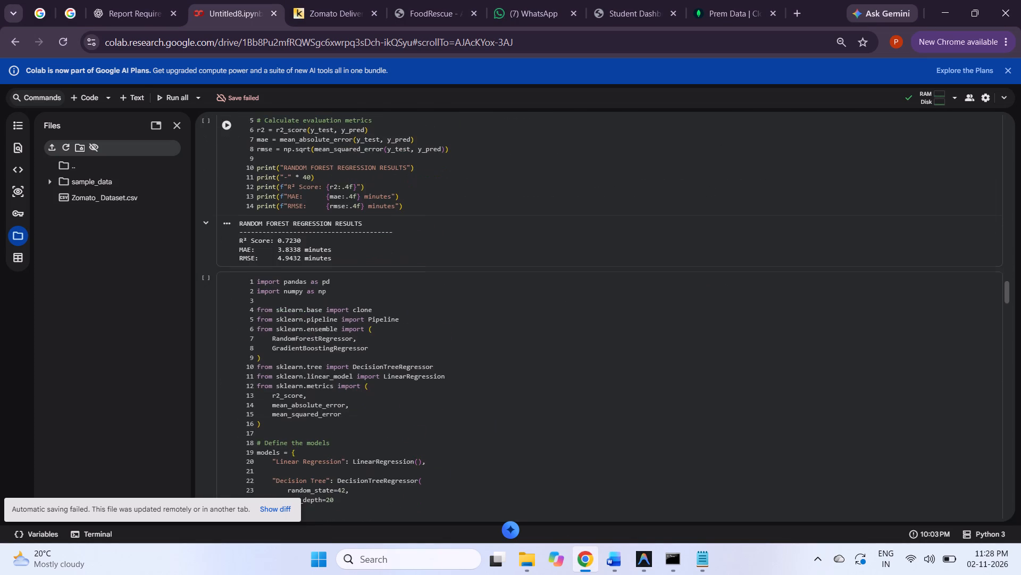
pyautogui.scroll(-2, 348, 312)
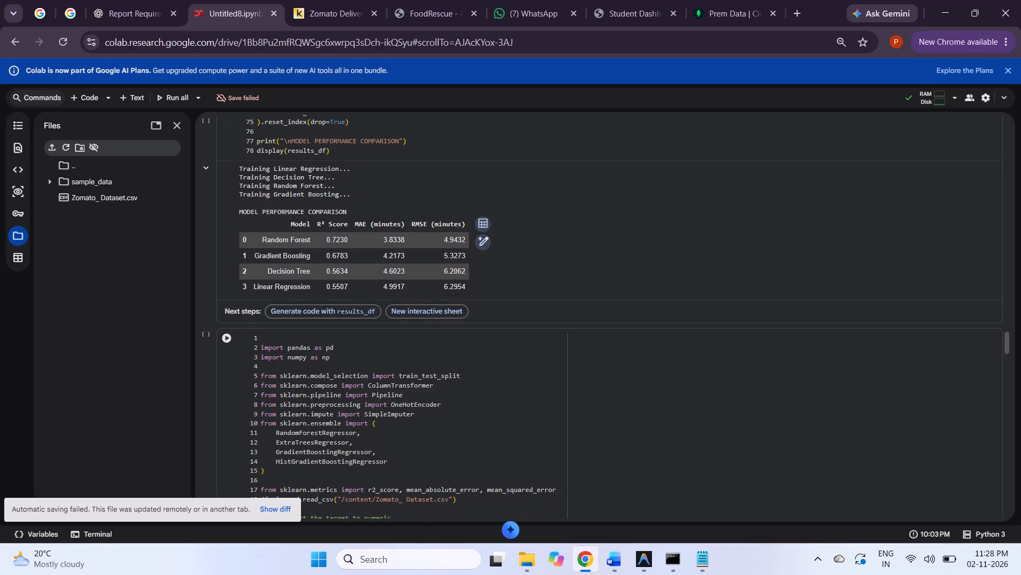
pyautogui.scroll(1, 459, 406)
pyautogui.scroll(-4, 459, 406)
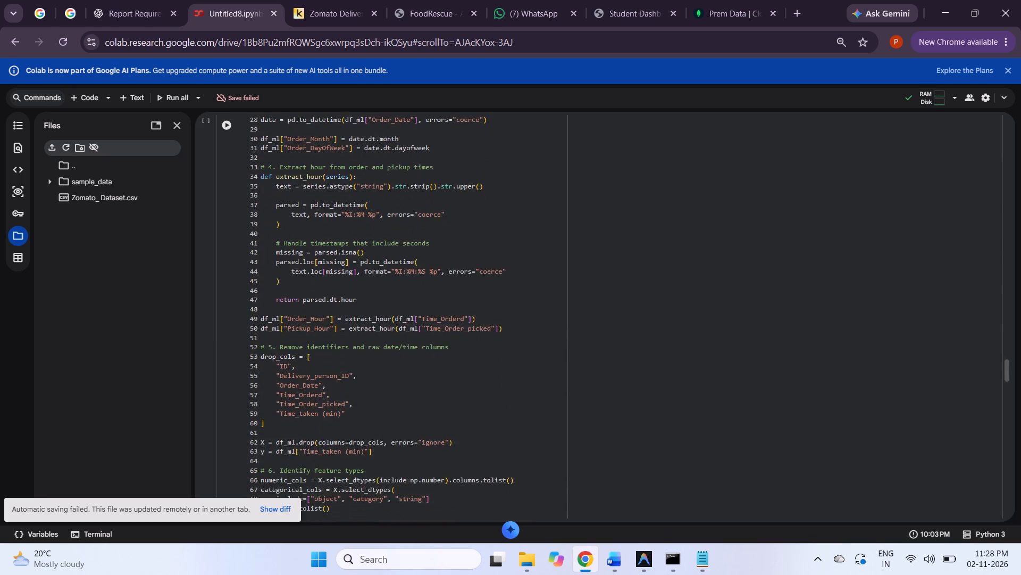
pyautogui.scroll(-6, 459, 406)
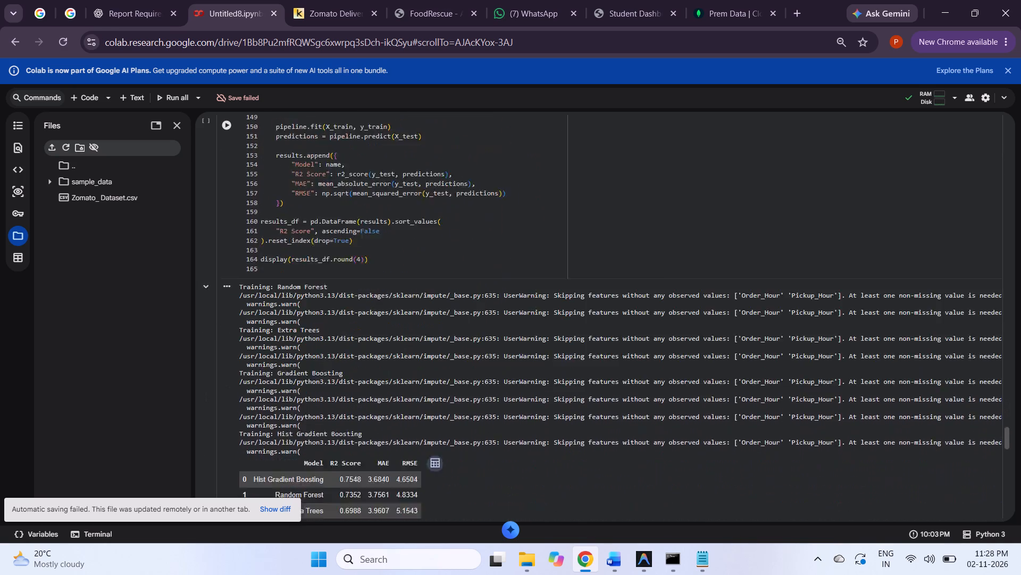
pyautogui.scroll(-3, 459, 406)
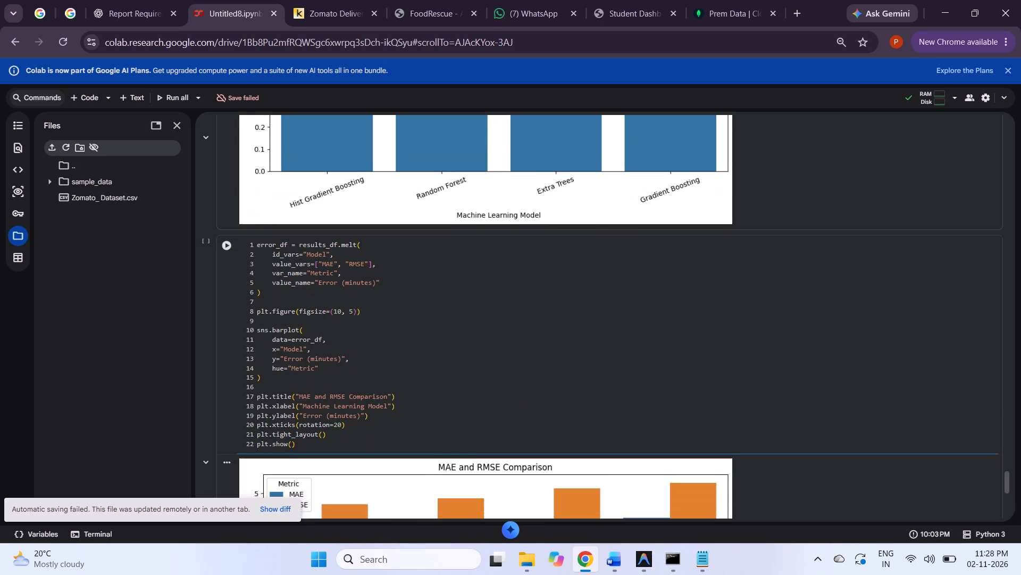
pyautogui.scroll(6, 459, 406)
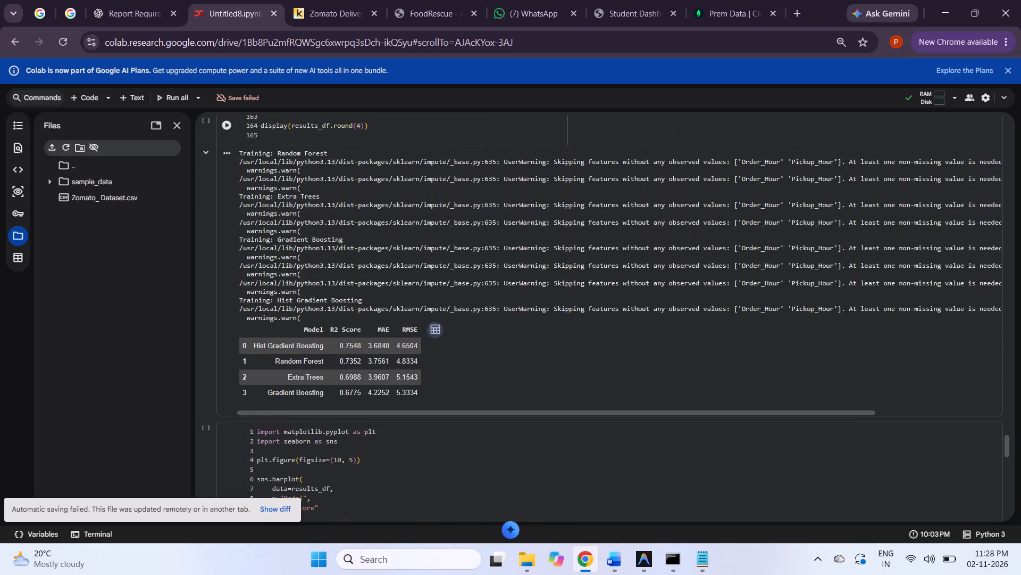
pyautogui.press('Print')
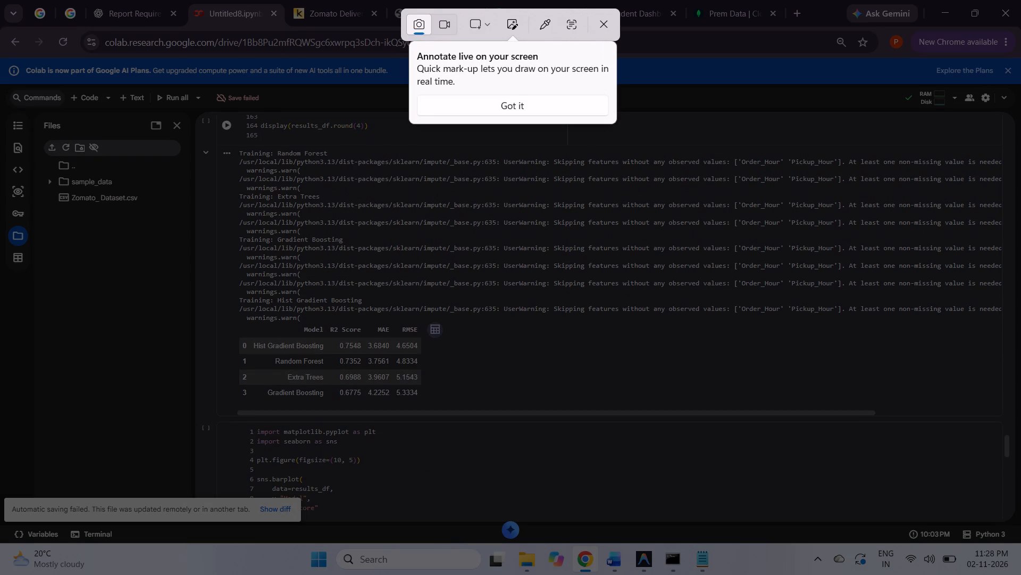
pyautogui.moveTo(238, 323); pyautogui.dragTo(430, 400)
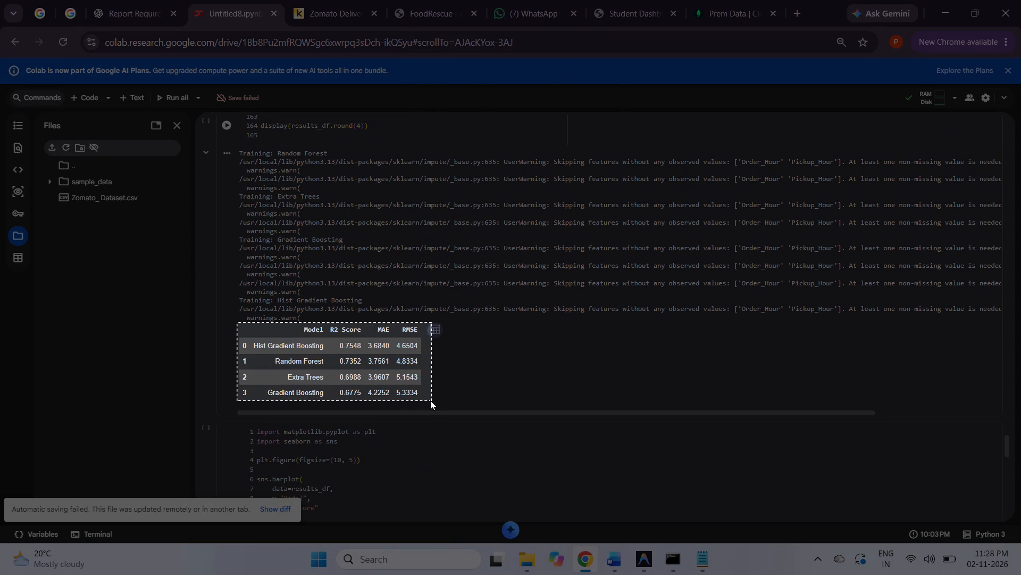
pyautogui.moveTo(430, 400); pyautogui.dragTo(427, 399)
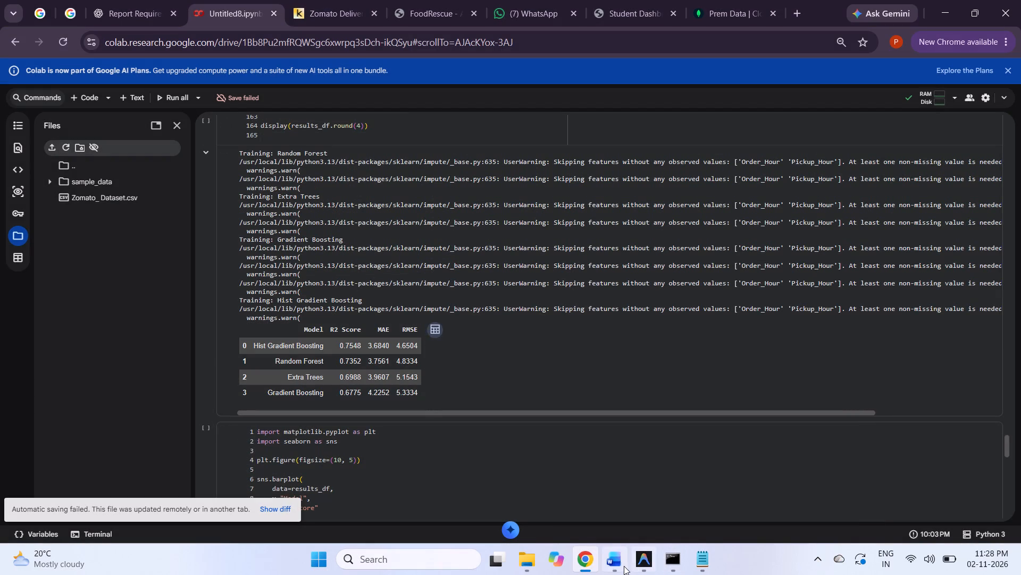
# Return to the Word report and replace the training scores picture above section 9.7 with Gallery file Screenshot 2026-11-02 232831.png.
pyautogui.click(622, 566)
pyautogui.click(478, 287)
pyautogui.rightClick(478, 287)
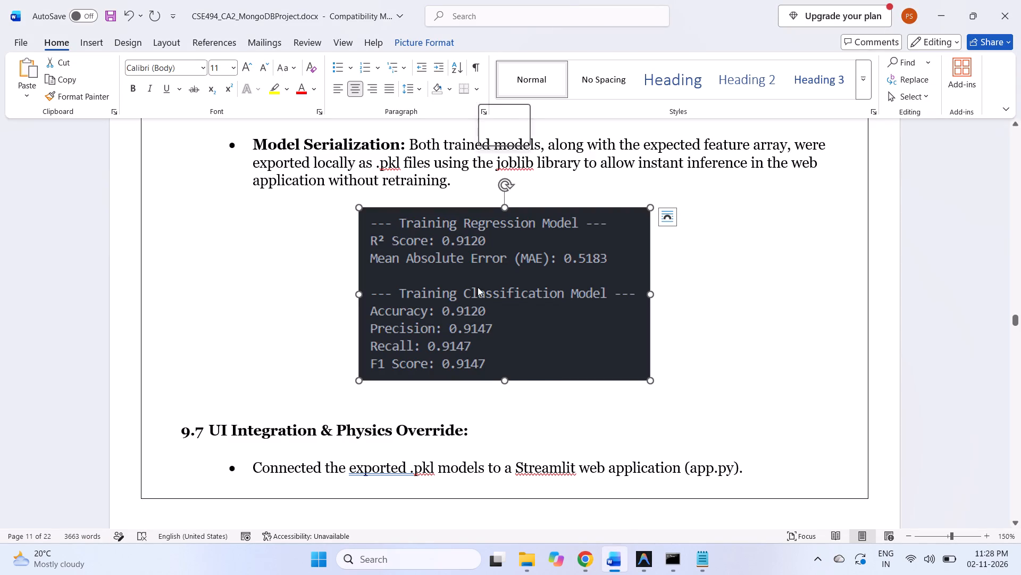
pyautogui.click(634, 332)
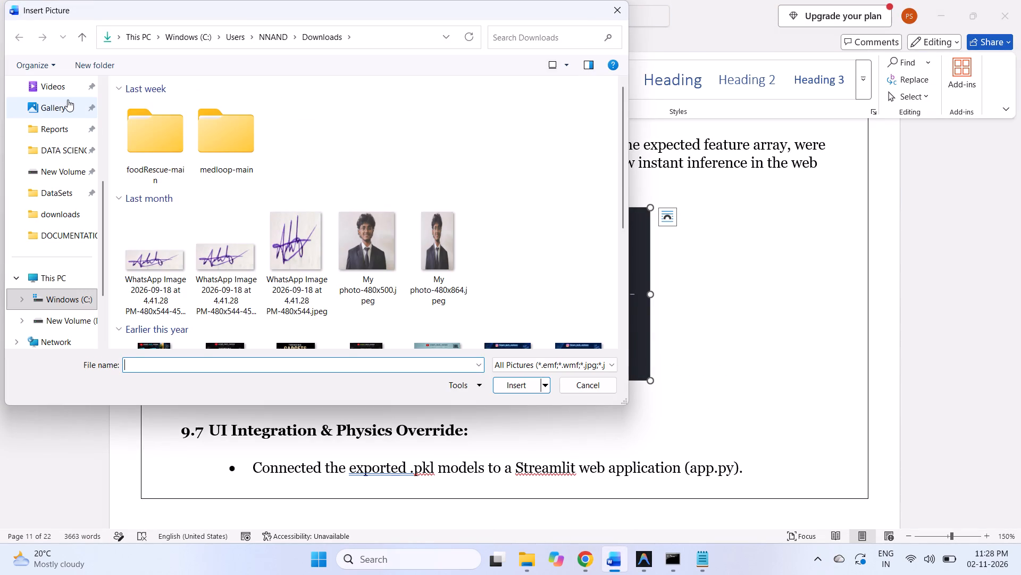
pyautogui.click(68, 100)
pyautogui.doubleClick(164, 150)
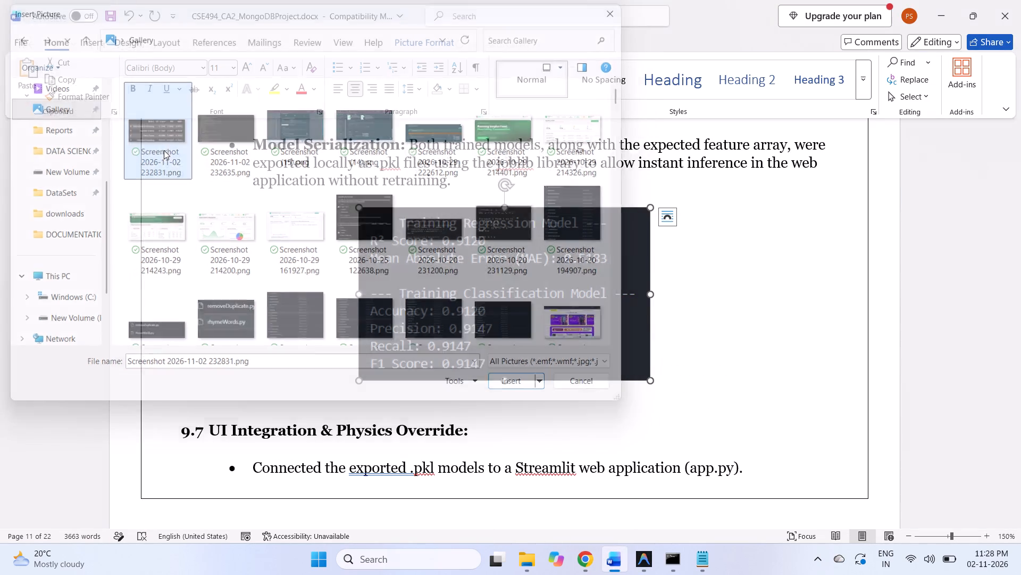
pyautogui.click(291, 294)
# Delete the residual scatter plot of predicted energy consumption above the Confusion Matrix (Classification) paragraph.
pyautogui.scroll(-2, 170, 286)
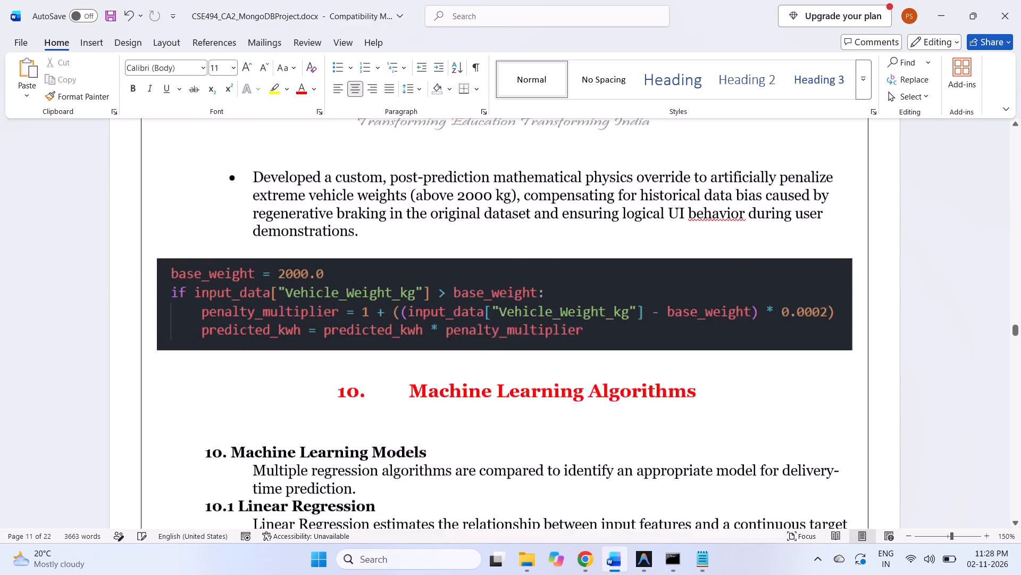
pyautogui.scroll(-5, 211, 316)
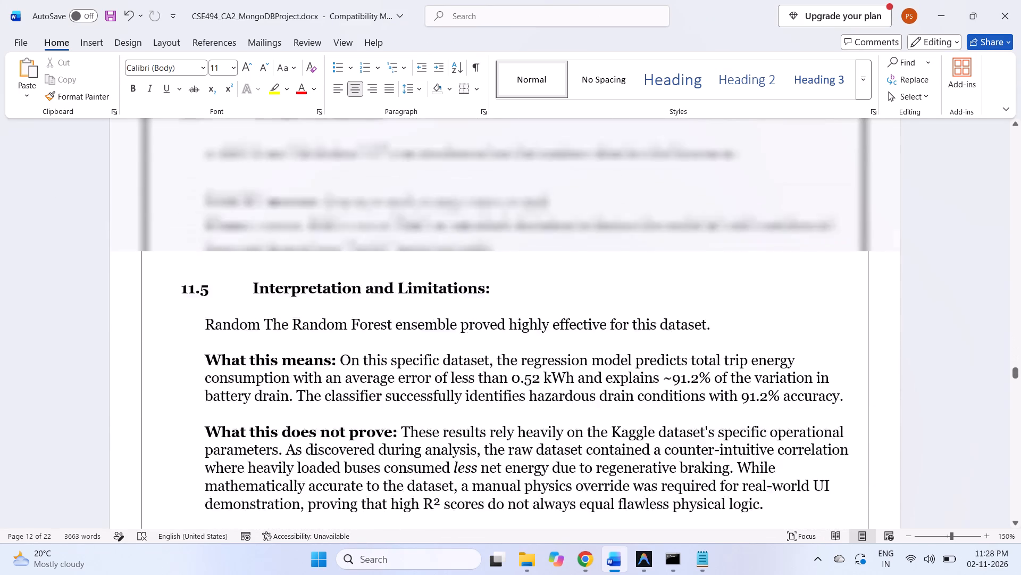
pyautogui.scroll(5, 211, 316)
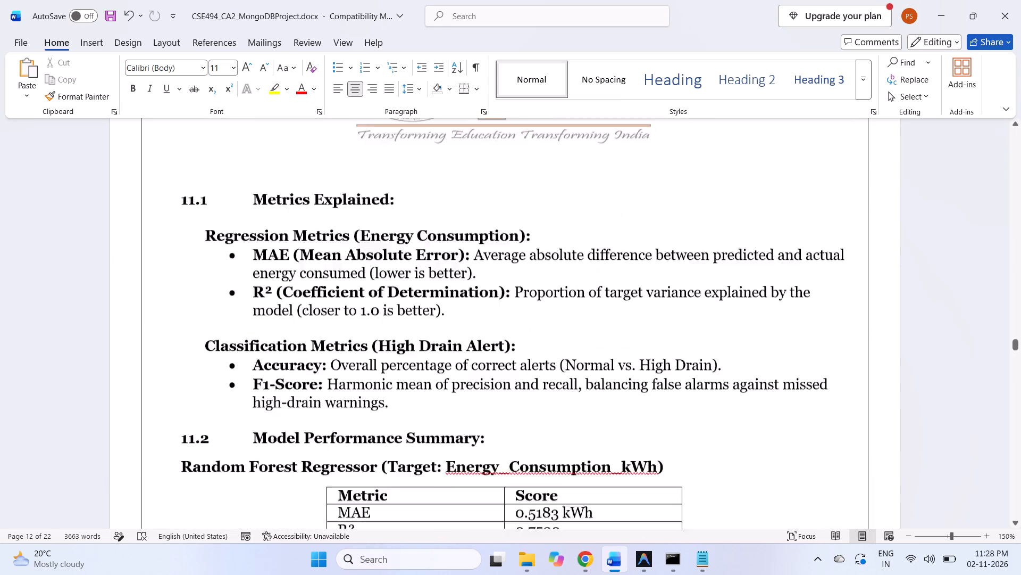
pyautogui.scroll(-7, 211, 316)
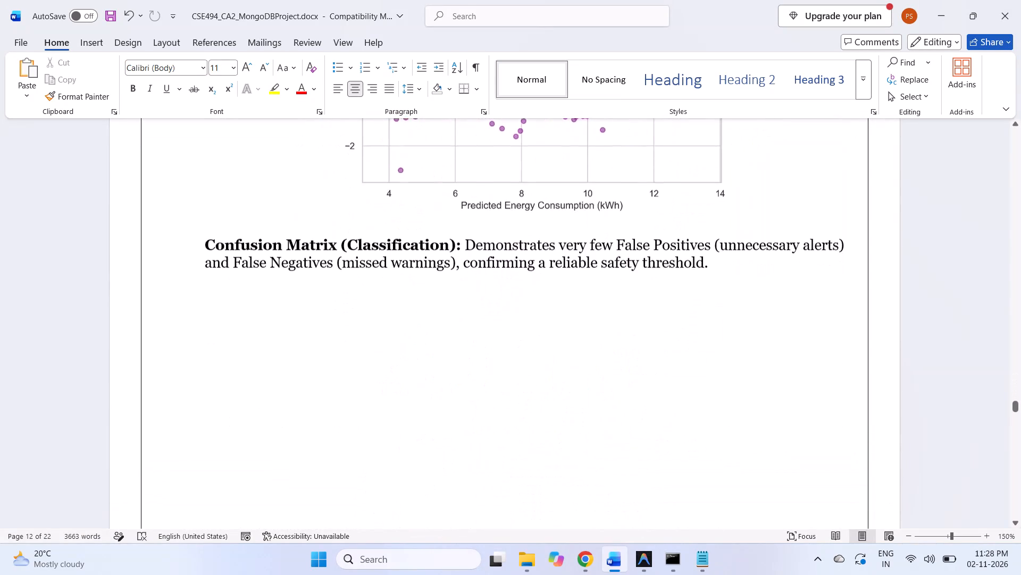
pyautogui.scroll(-2, 211, 316)
pyautogui.scroll(4, 211, 316)
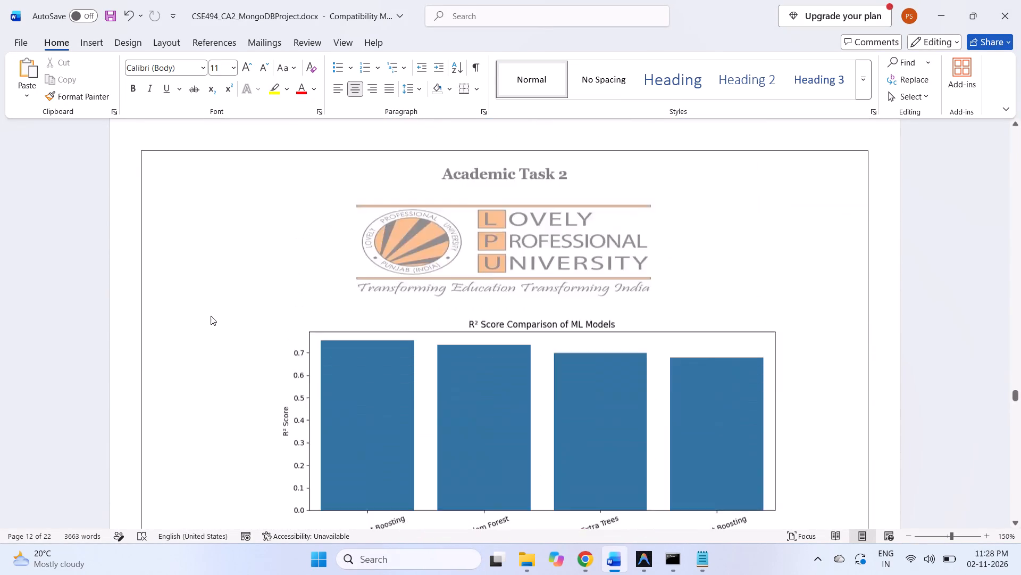
pyautogui.scroll(-4, 211, 316)
pyautogui.scroll(6, 211, 316)
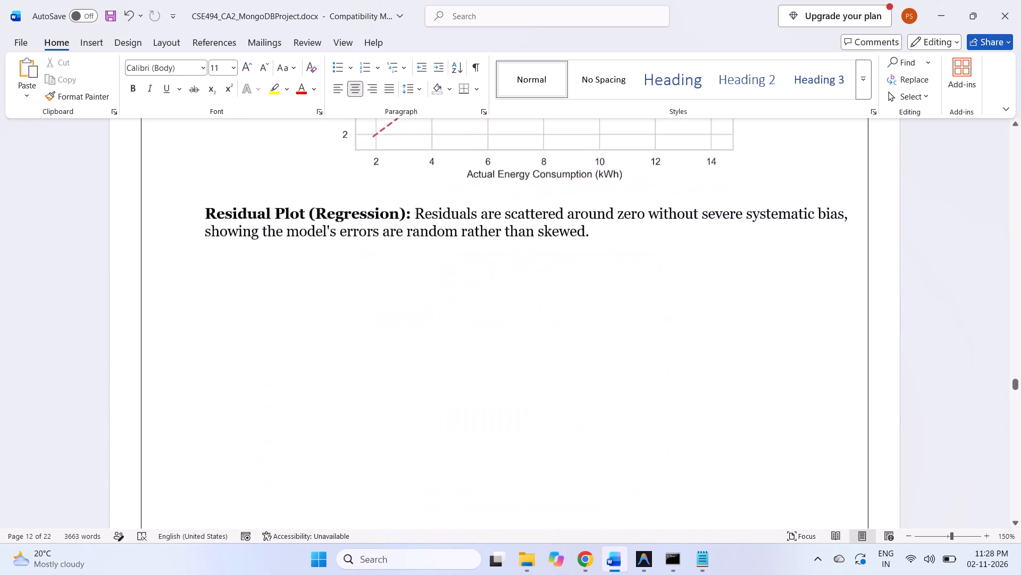
pyautogui.scroll(1, 211, 316)
pyautogui.scroll(-4, 211, 316)
pyautogui.scroll(1, 394, 254)
pyautogui.scroll(-5, 514, 324)
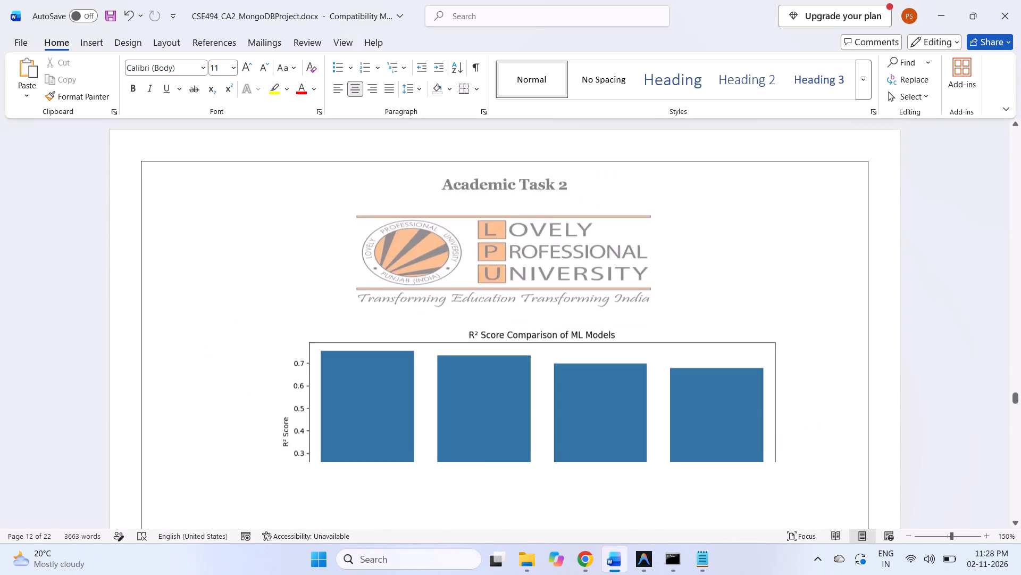
pyautogui.scroll(-2, 514, 324)
pyautogui.scroll(3, 514, 324)
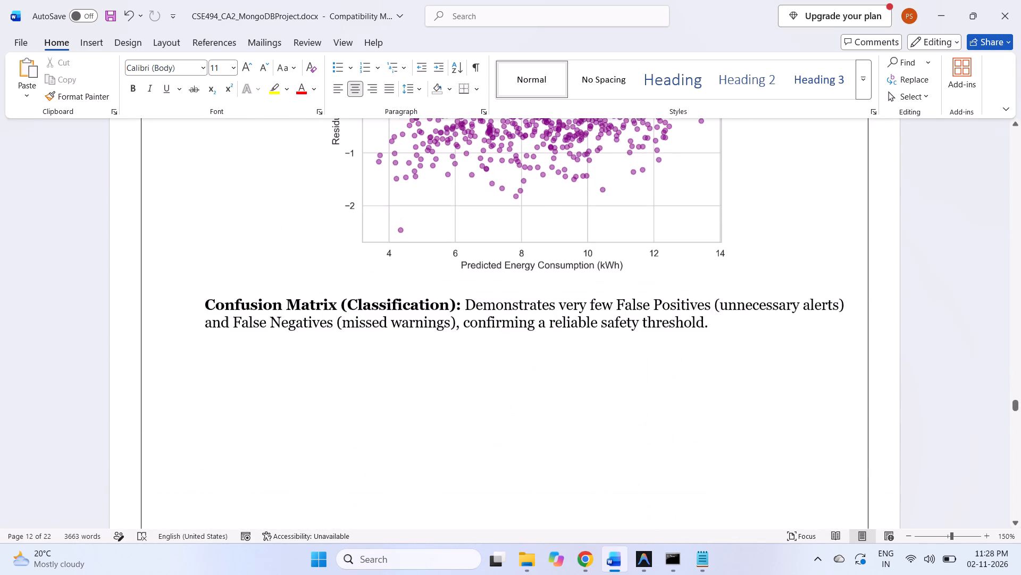
pyautogui.click(540, 196)
pyautogui.press('Delete')
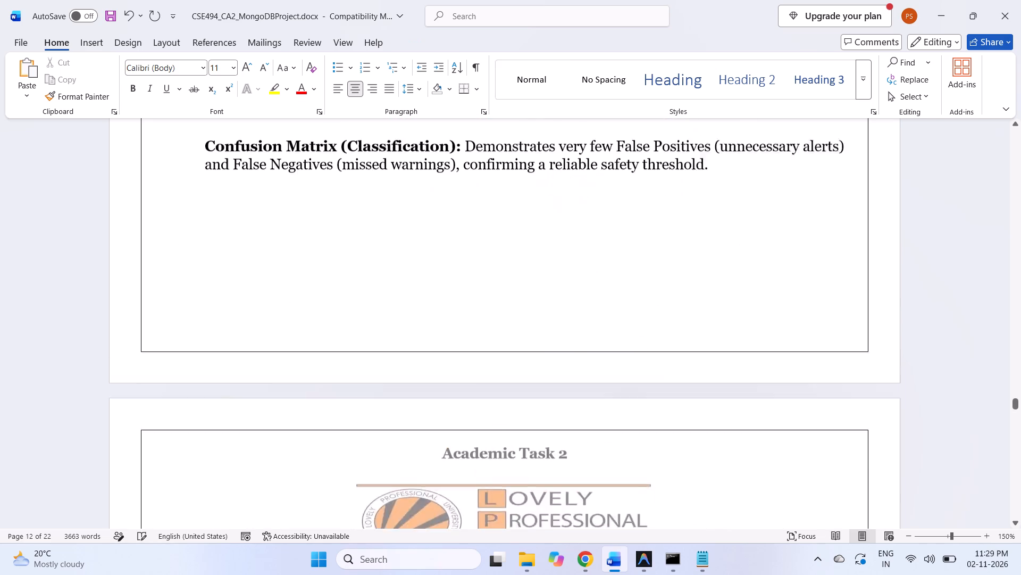
# Review the report from the Confusion Matrix paragraph through sections 12, 13 and 14 to the last page for leftover content.
pyautogui.scroll(1, 540, 196)
pyautogui.scroll(-3, 540, 196)
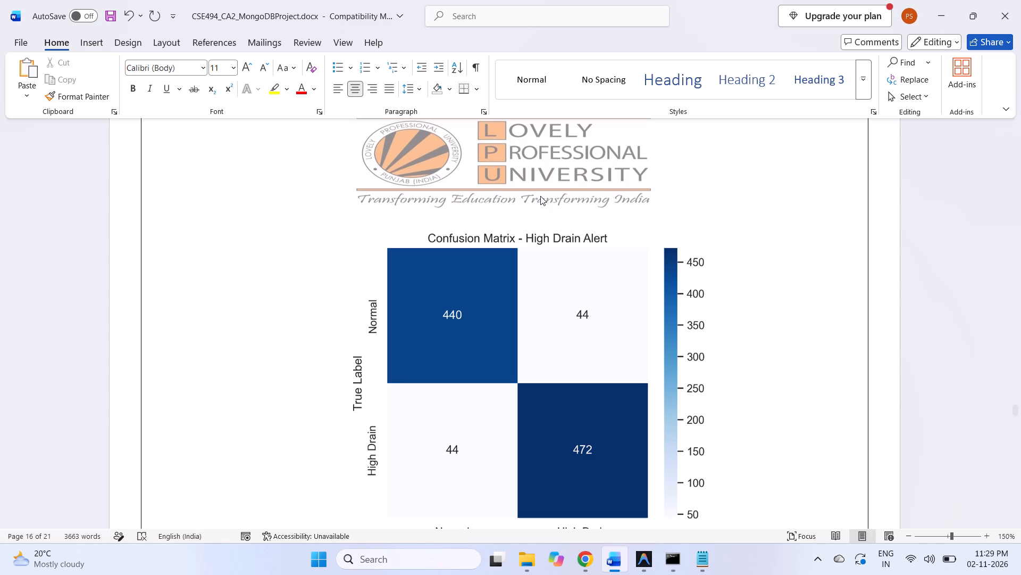
pyautogui.scroll(-7, 540, 196)
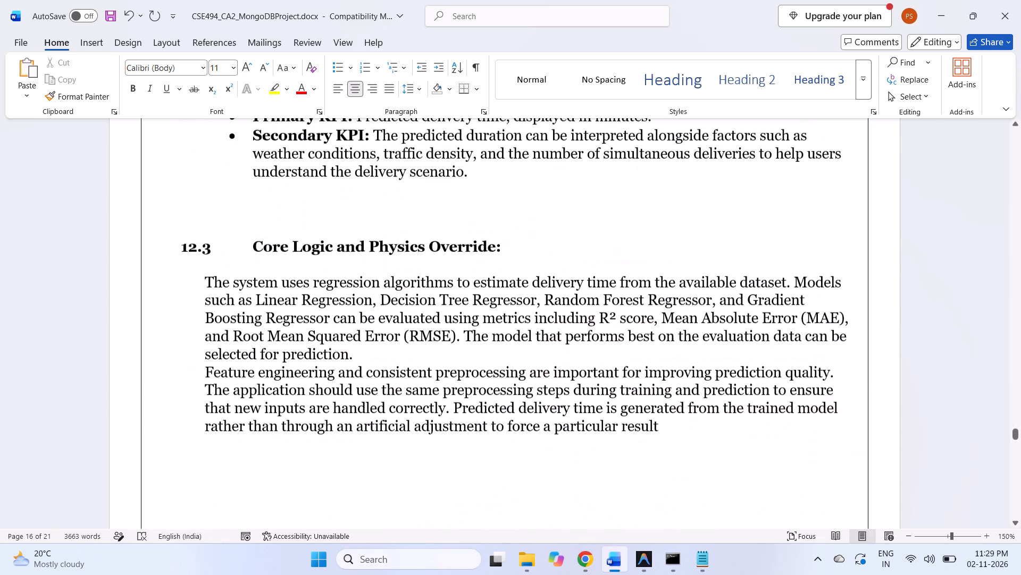
pyautogui.scroll(-6, 540, 196)
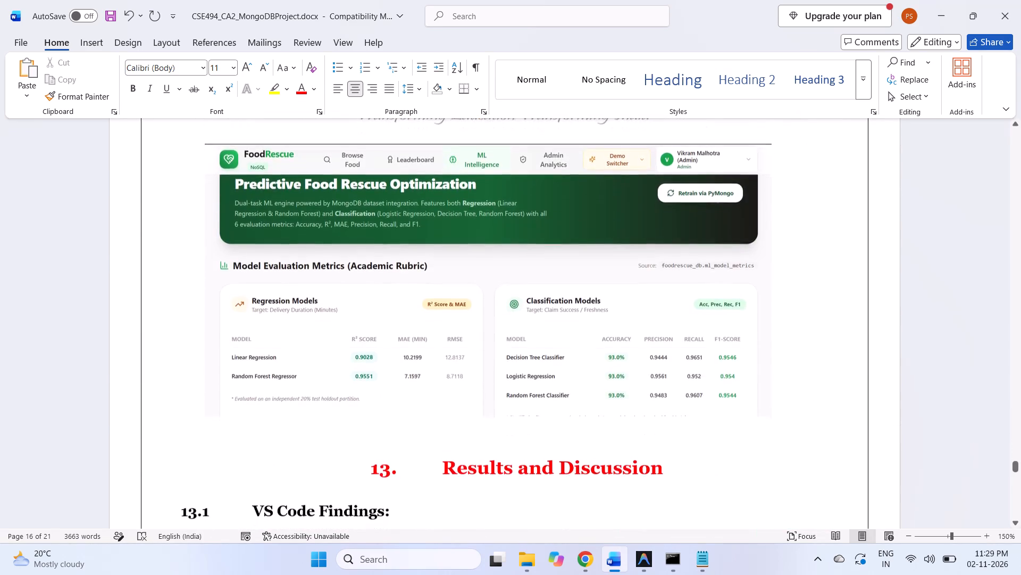
pyautogui.scroll(-7, 540, 196)
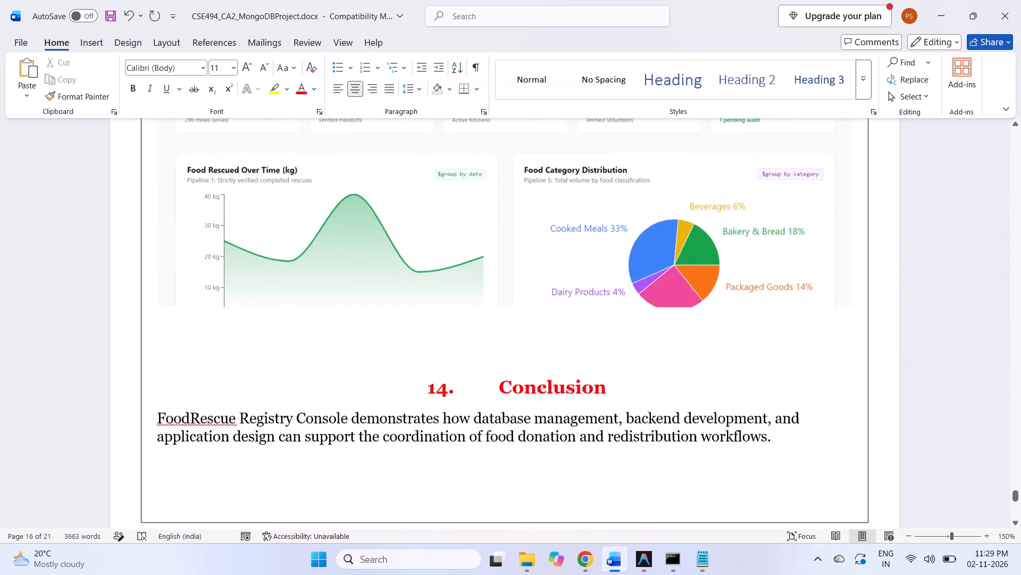
pyautogui.scroll(-4, 540, 196)
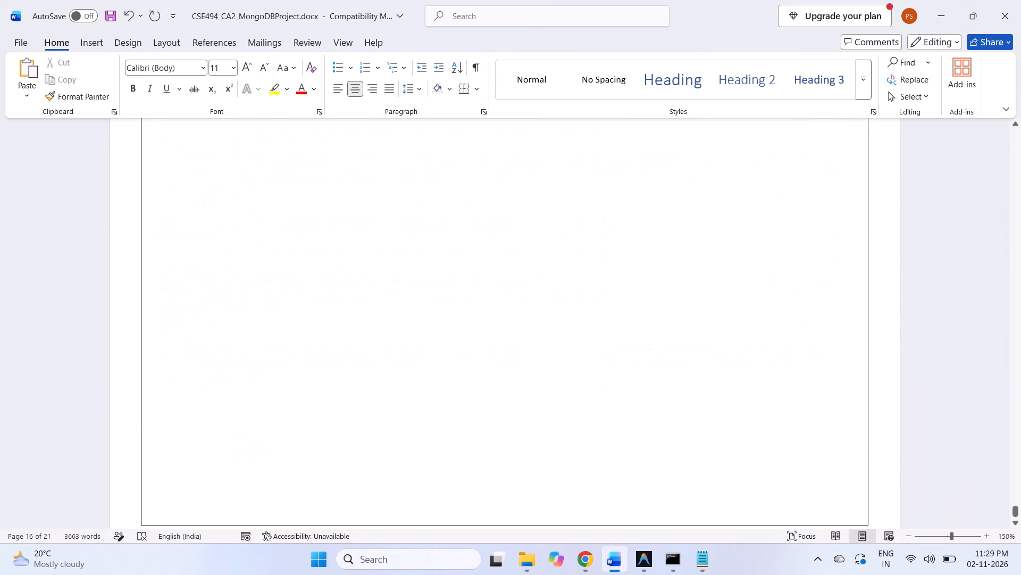
pyautogui.scroll(-3, 540, 196)
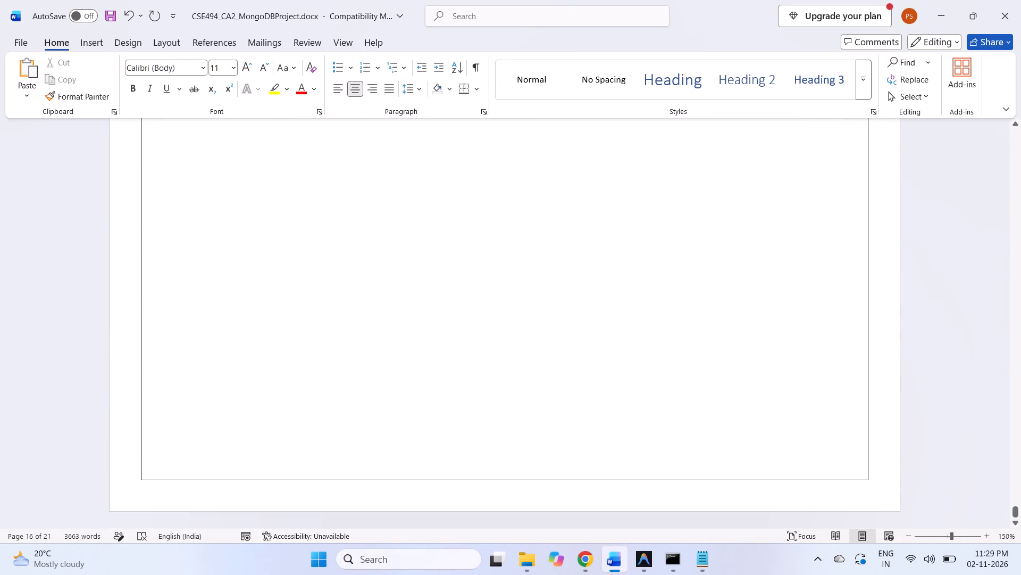
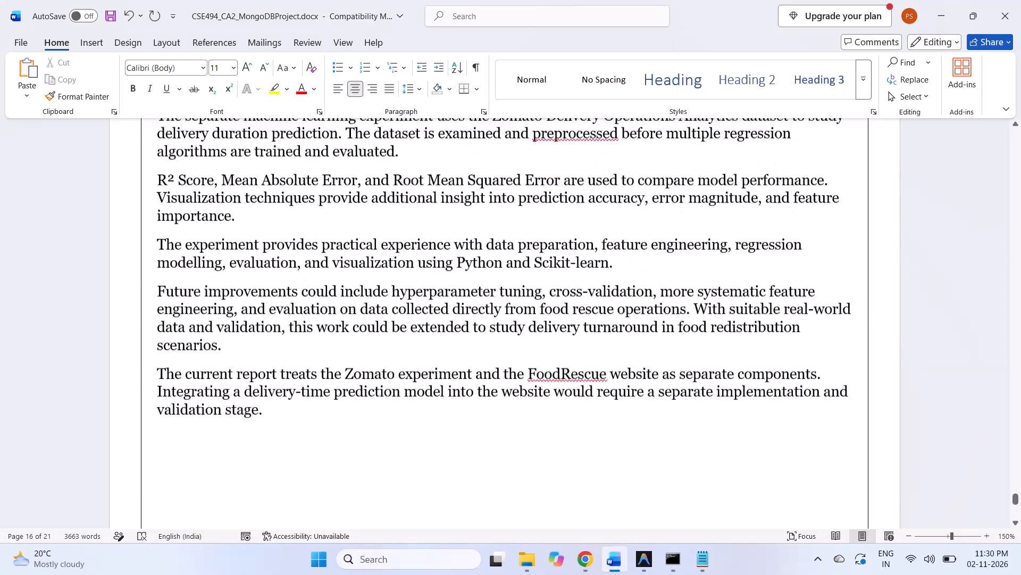
# Go back to the report's cover page and replace the ending of the student's registration number.
pyautogui.scroll(1, 405, 242)
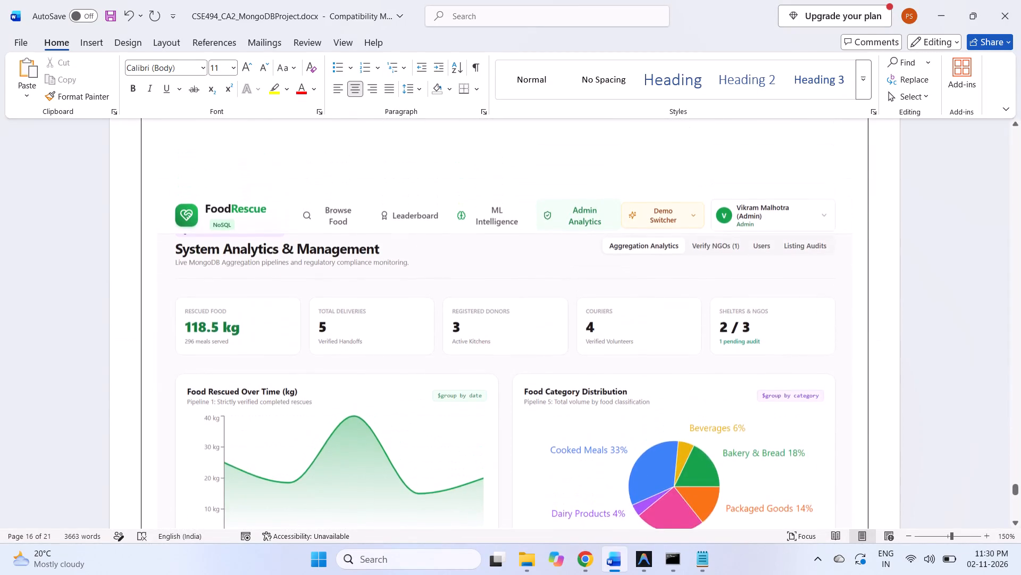
pyautogui.scroll(5, 405, 242)
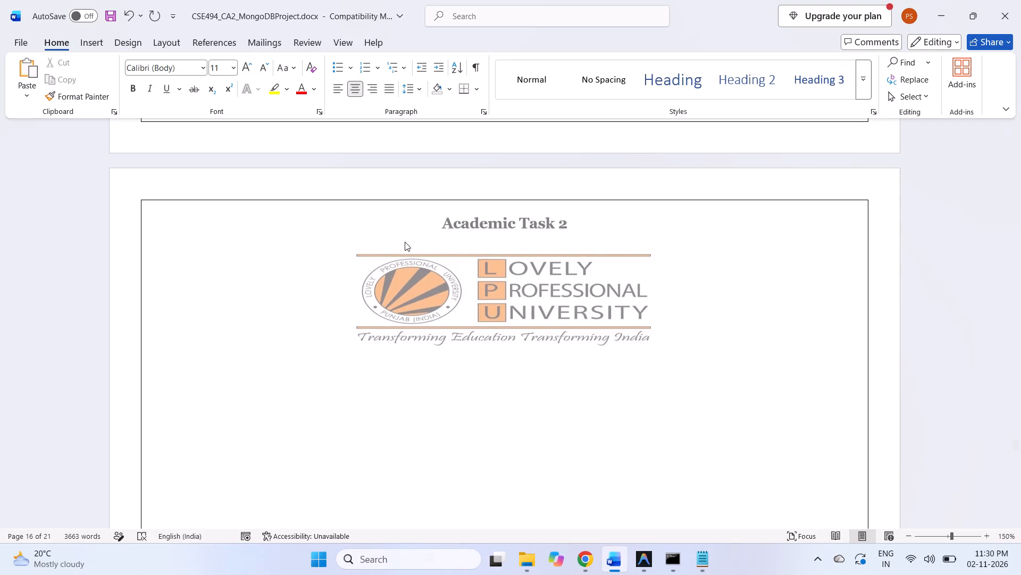
pyautogui.scroll(6, 405, 242)
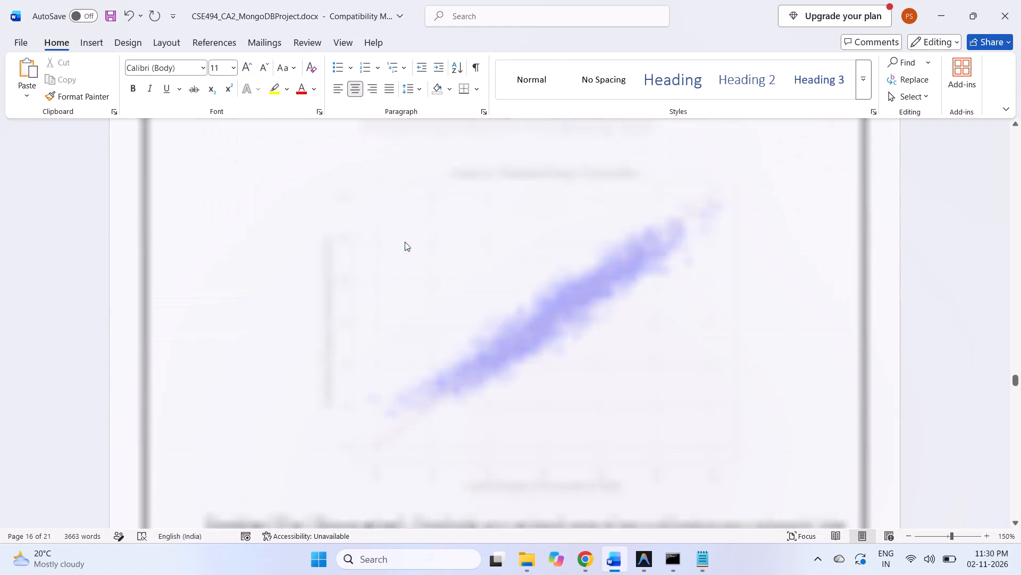
pyautogui.scroll(15, 405, 242)
pyautogui.scroll(-3, 405, 242)
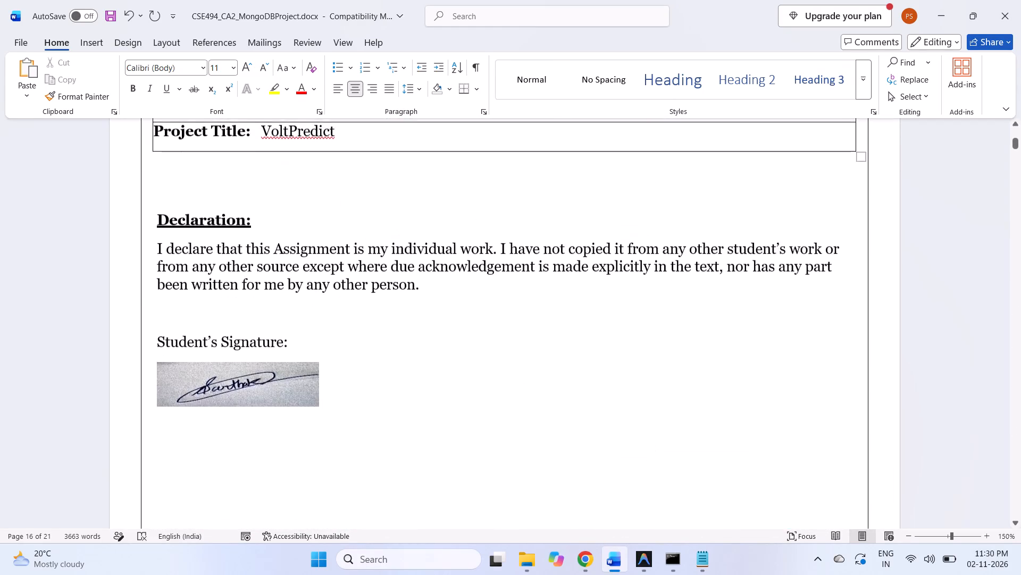
pyautogui.scroll(1, 405, 242)
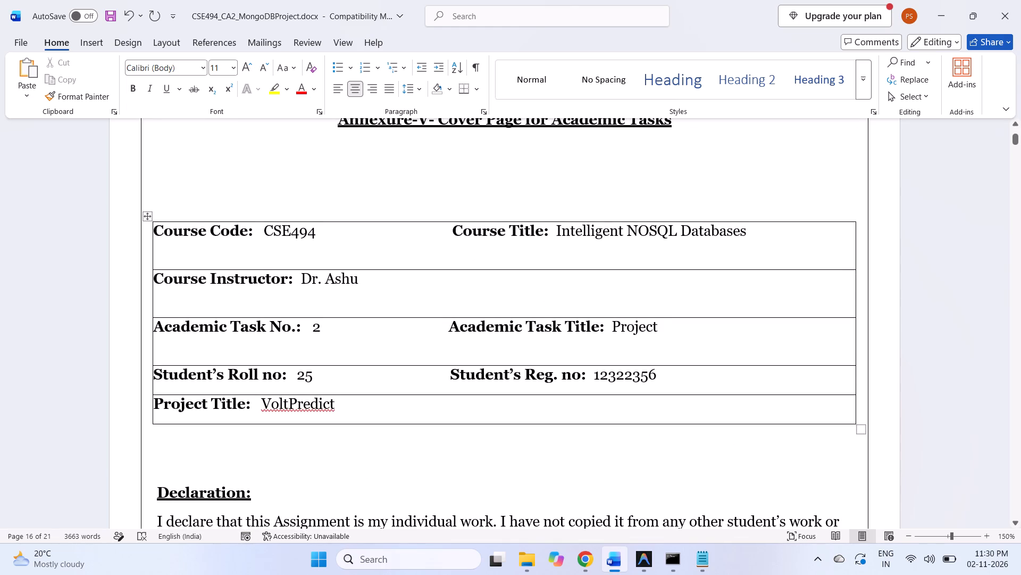
pyautogui.click(648, 372)
pyautogui.press('Right')
pyautogui.press('BackSpace')
pyautogui.press('BackSpace')
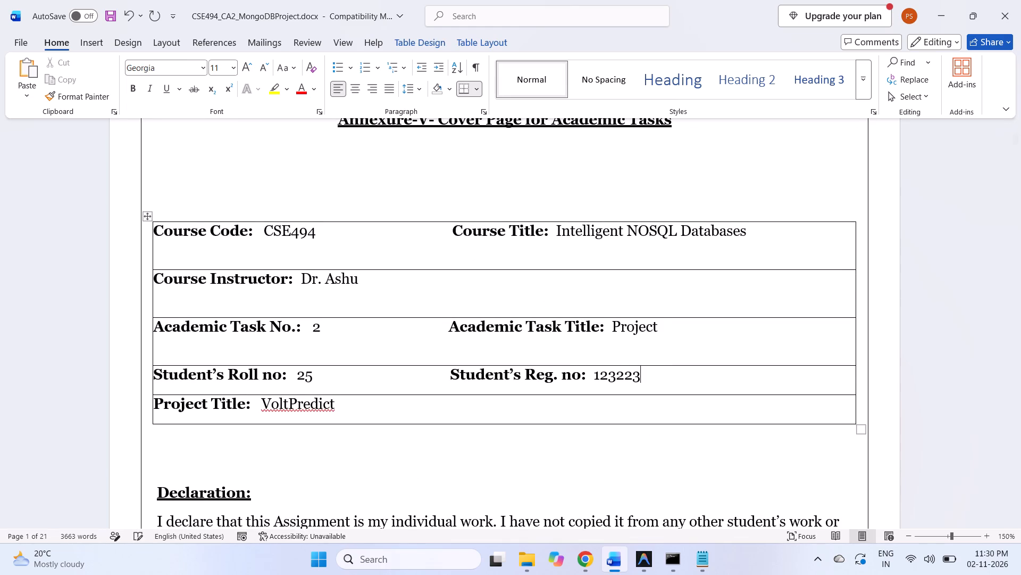
pyautogui.press('BackSpace')
pyautogui.write('913')
# Replace the student's roll number in the cover page table with the new roll number.
pyautogui.click(345, 417)
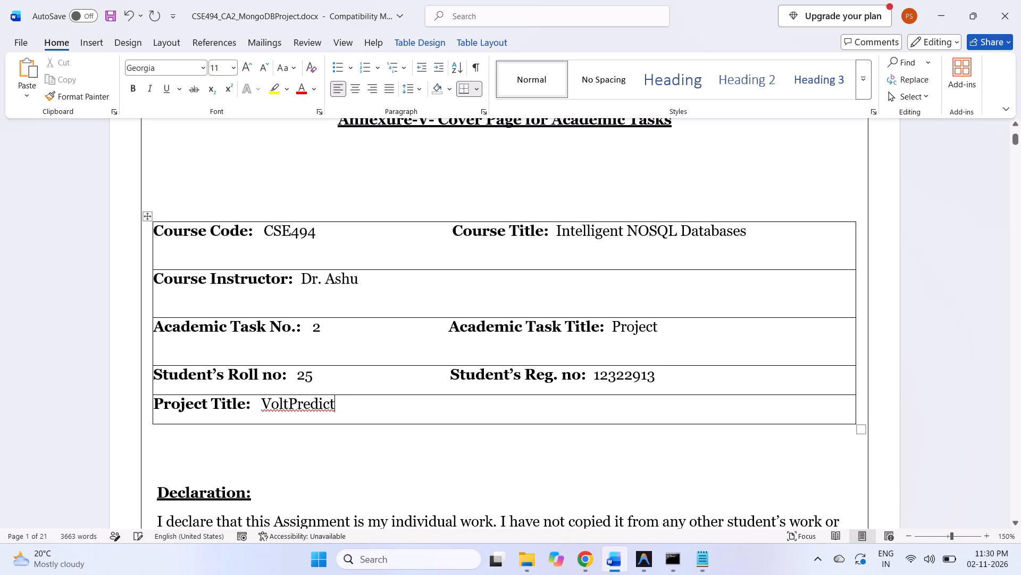
pyautogui.click(322, 386)
pyautogui.press('Left')
pyautogui.press('Left')
pyautogui.press('BackSpace')
pyautogui.press('BackSpace')
pyautogui.press('BackSpace')
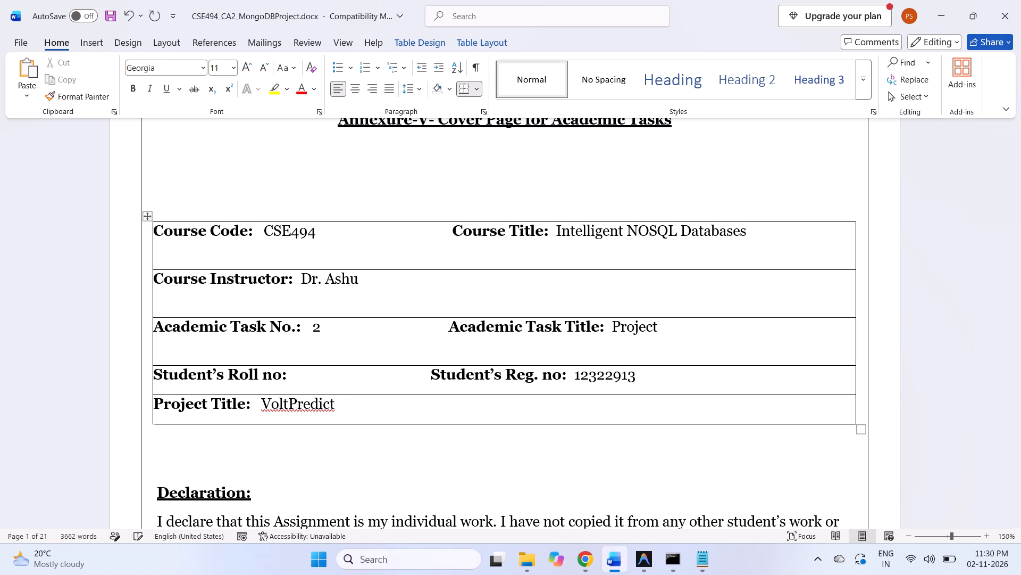
pyautogui.write('36')
# Replace the project title VoltPredict in the cover page table with FoodRescue.
pyautogui.click(341, 403)
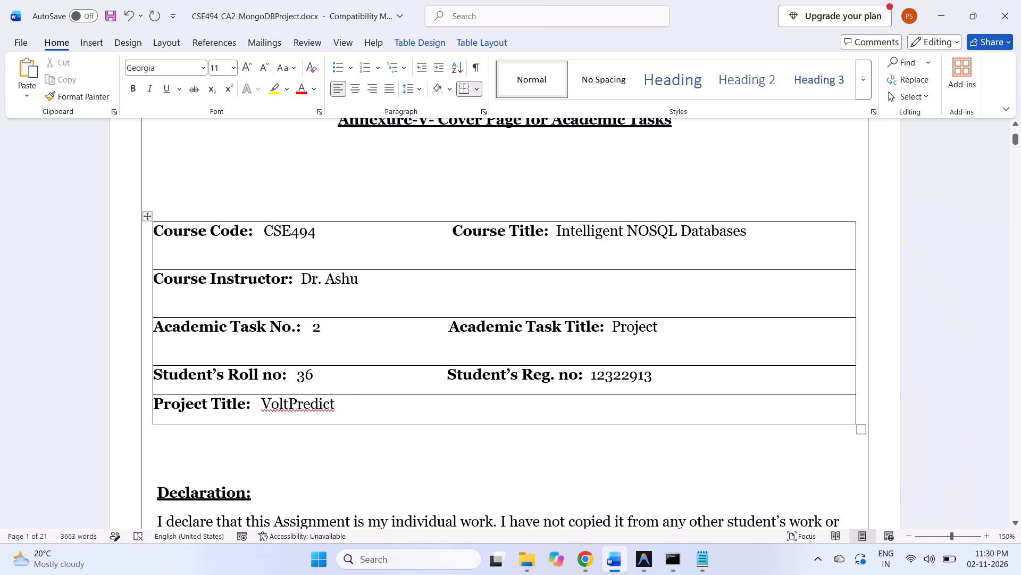
pyautogui.moveTo(336, 403); pyautogui.dragTo(318, 403)
pyautogui.moveTo(318, 403); pyautogui.dragTo(259, 399)
pyautogui.write('Food')
pyautogui.write('Res')
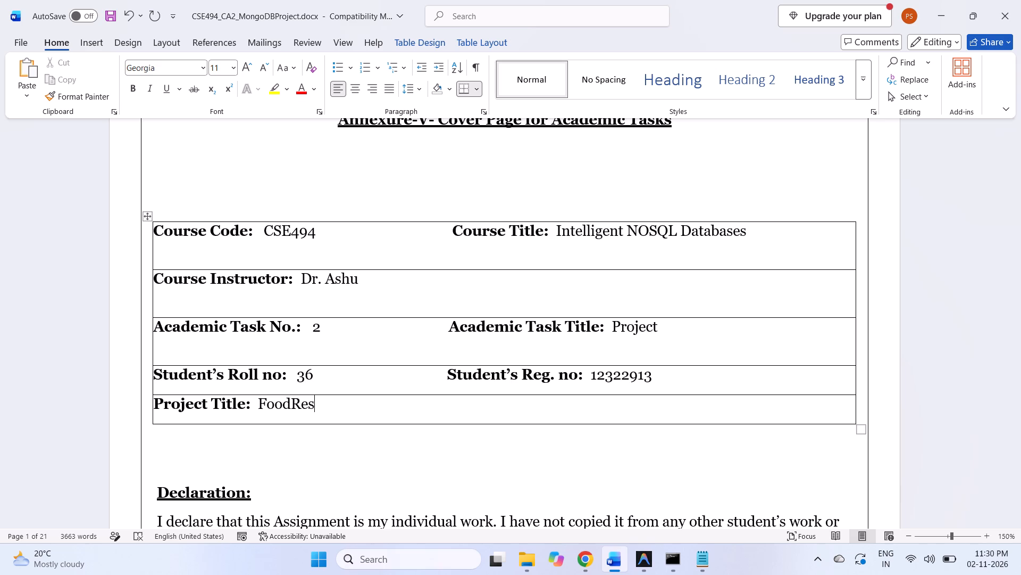
# Finish entering FoodRescue as the project title in the cover page table.
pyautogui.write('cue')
# Replace the Student's Signature picture below the declaration with the second WhatsApp signature image from the Downloads folder.
pyautogui.scroll(-2, 456, 351)
pyautogui.scroll(1, 456, 351)
pyautogui.scroll(-1, 456, 351)
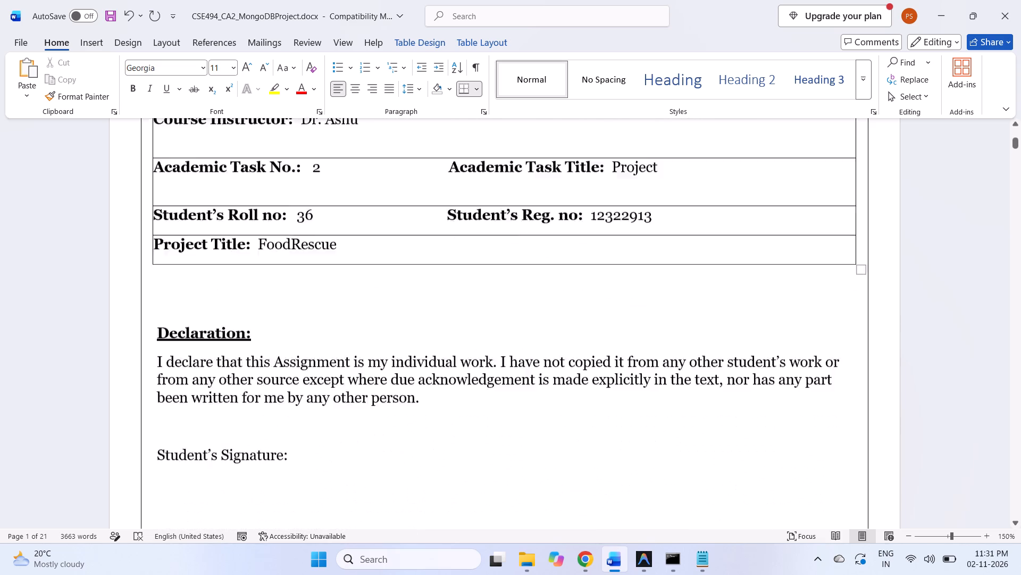
pyautogui.click(282, 325)
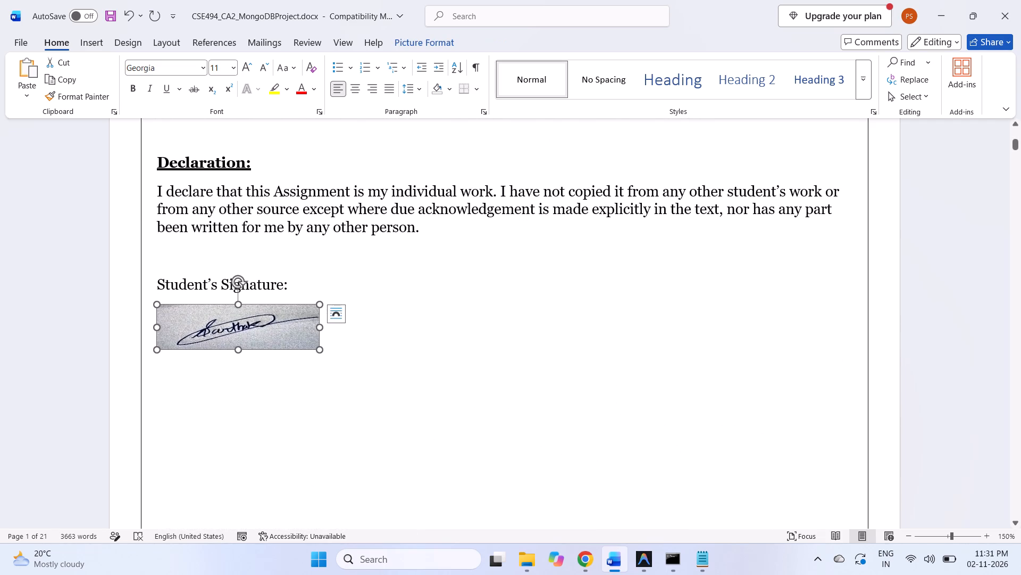
pyautogui.scroll(-1, 282, 325)
pyautogui.scroll(4, 282, 325)
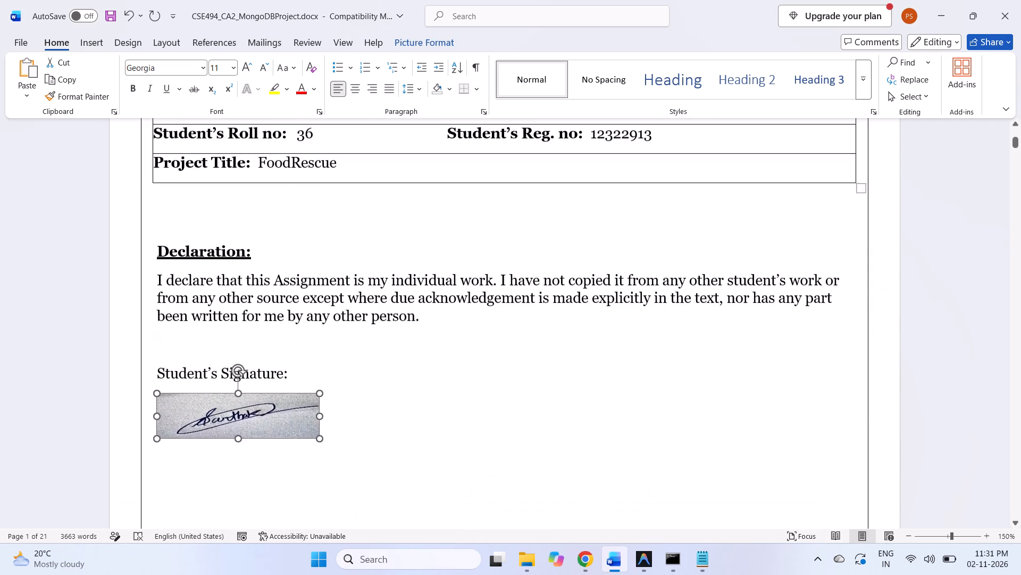
pyautogui.rightClick(280, 426)
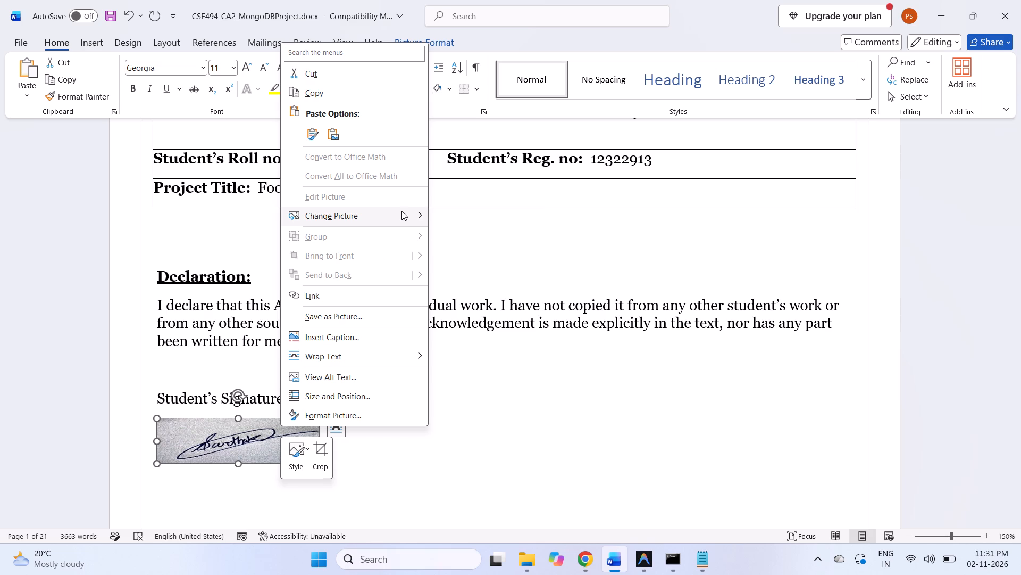
pyautogui.click(466, 219)
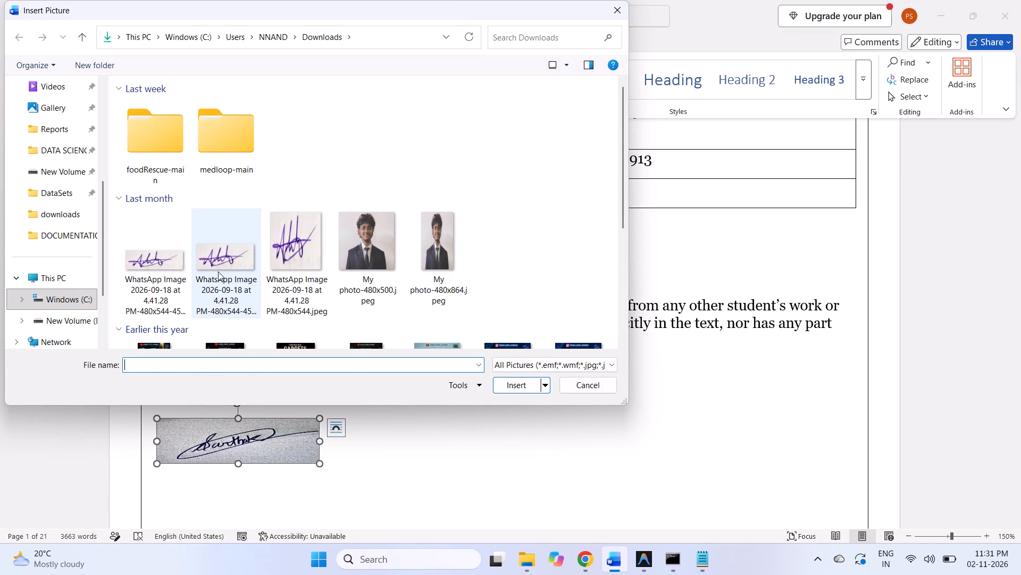
pyautogui.doubleClick(218, 272)
pyautogui.click(394, 430)
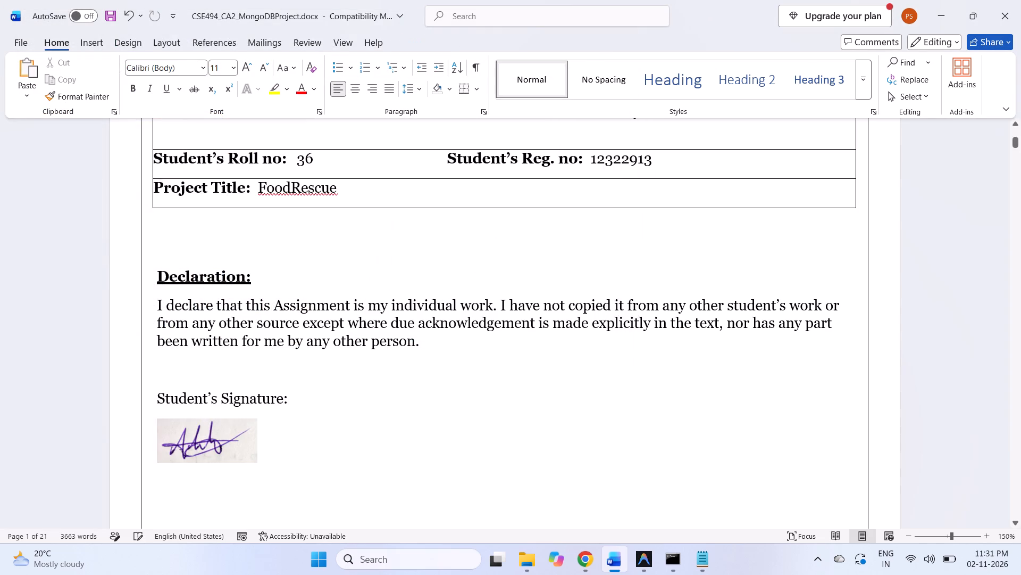
# Stretch the new signature picture horizontally by about a third, keeping its height.
pyautogui.click(240, 449)
pyautogui.moveTo(259, 439); pyautogui.dragTo(290, 439)
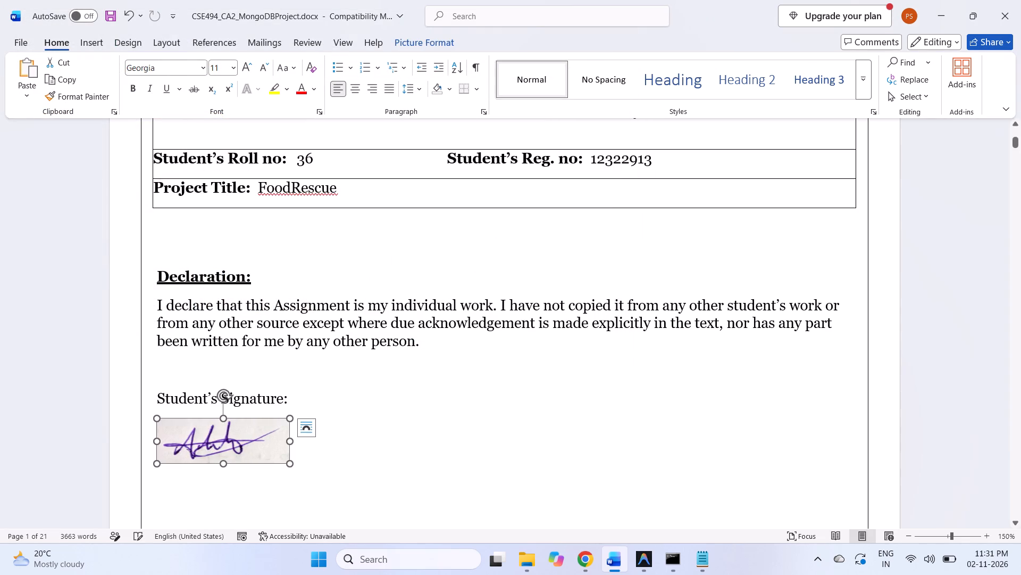
pyautogui.click(390, 436)
# Start saving a copy of the report as a Word document, browsing this PC for the location.
pyautogui.scroll(-5, 390, 436)
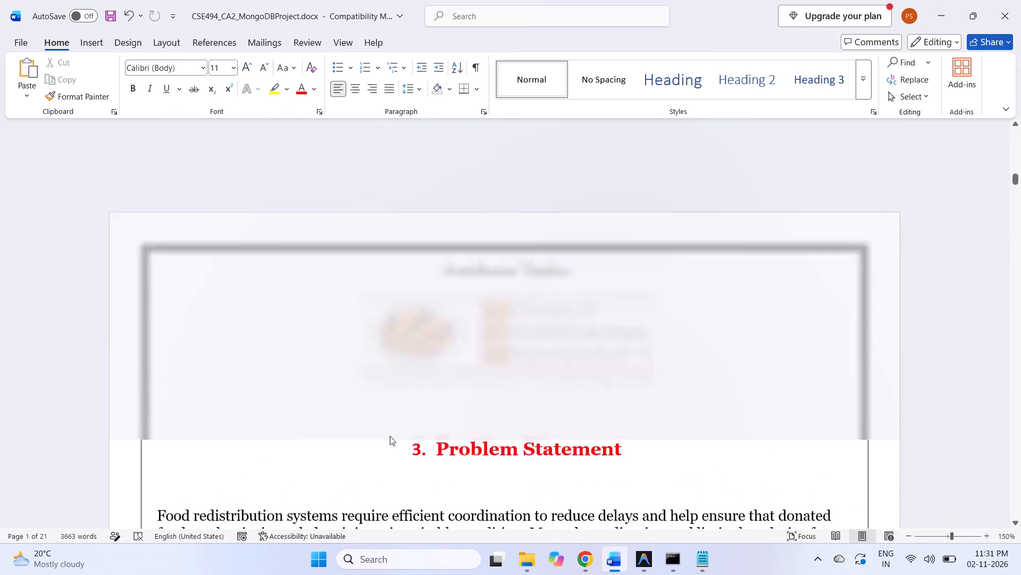
pyautogui.scroll(-2, 390, 436)
pyautogui.click(16, 45)
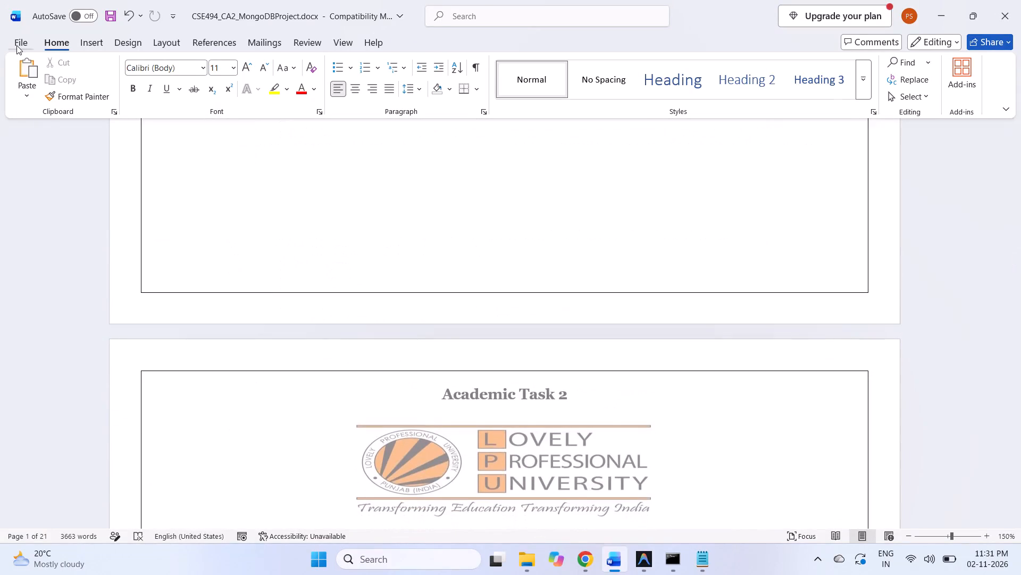
pyautogui.click(51, 249)
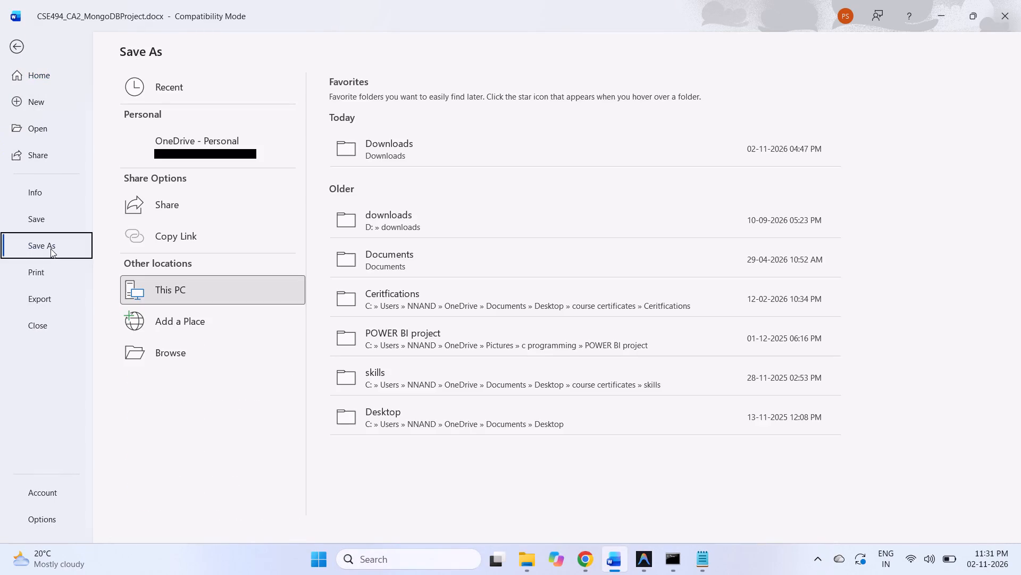
pyautogui.click(184, 350)
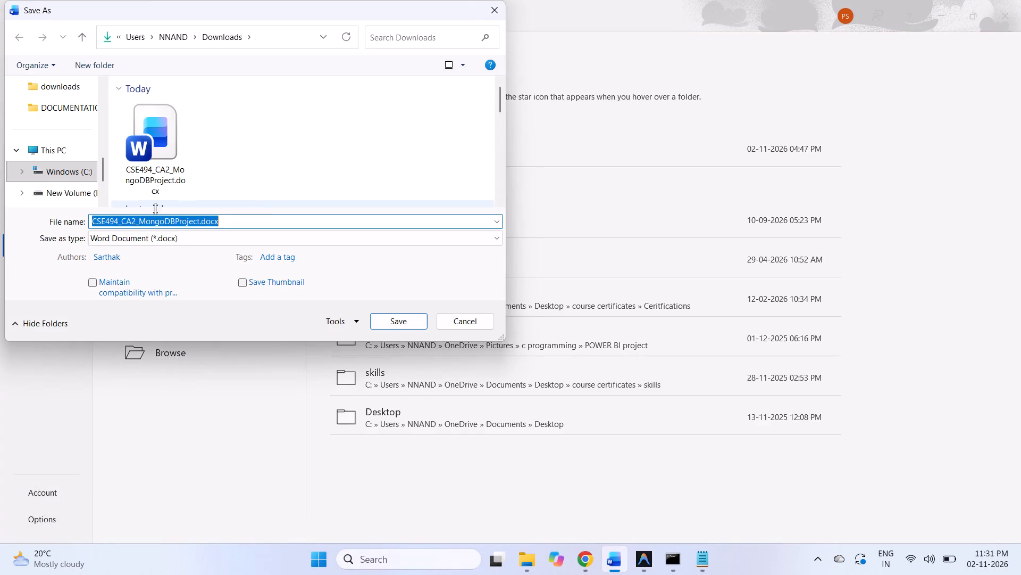
# Save the report as a PDF named Prem_CSE494_CA2_MongoDBProject.pdf in the Downloads folder.
pyautogui.click(200, 242)
pyautogui.click(199, 316)
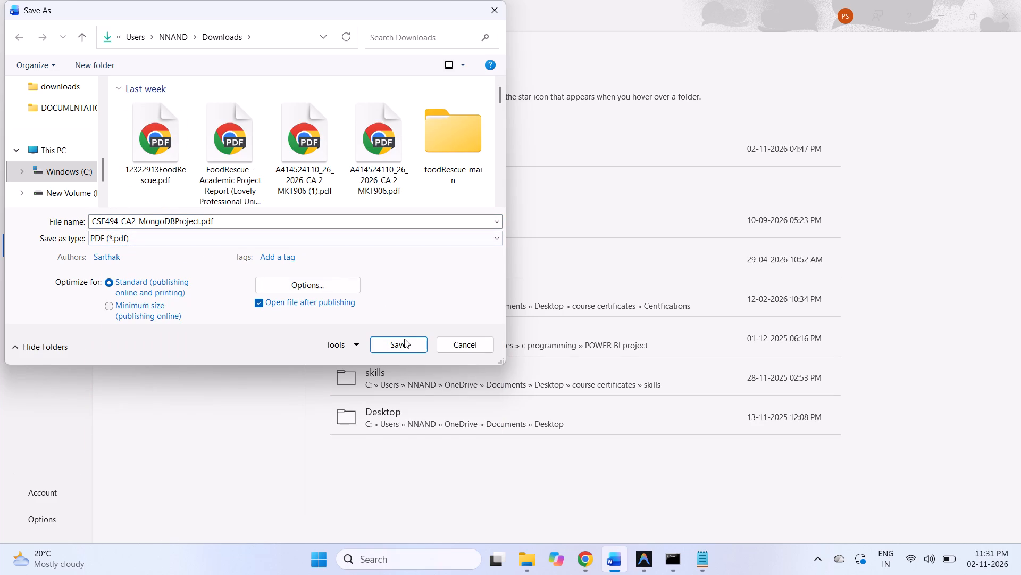
pyautogui.click(93, 222)
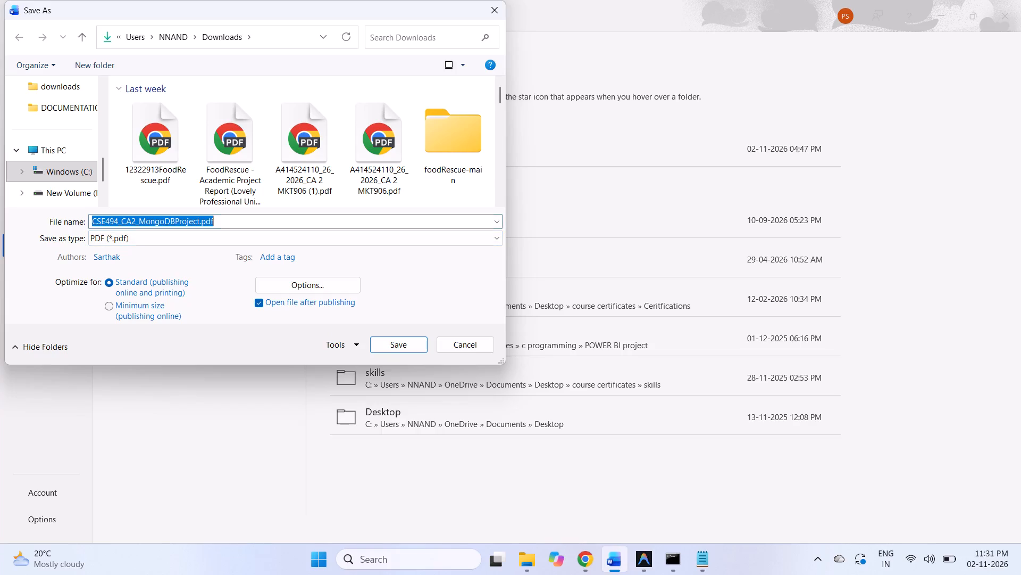
pyautogui.click(93, 222)
pyautogui.write('Pr')
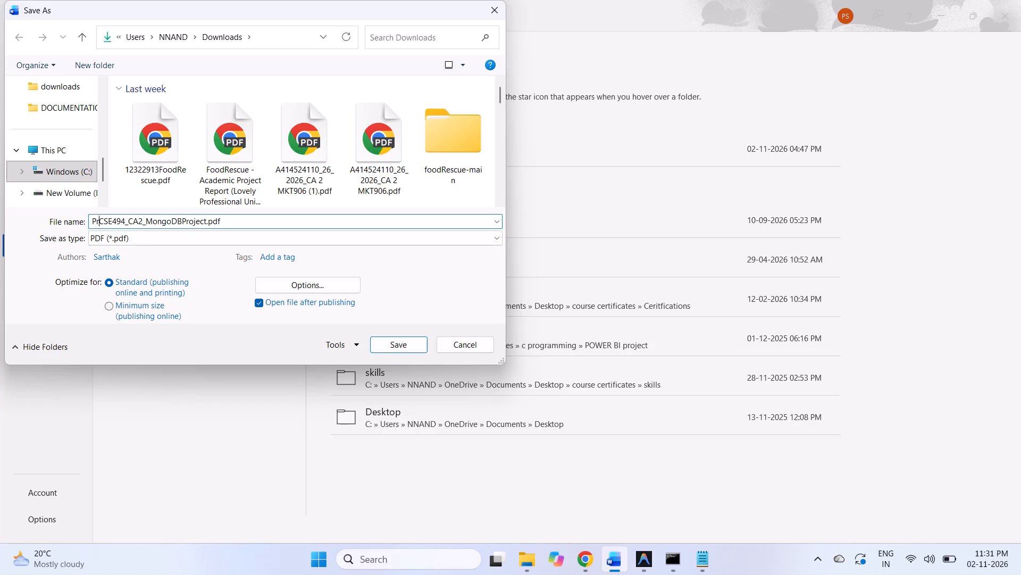
pyautogui.press('BackSpace')
pyautogui.press('e')
pyautogui.press('BackSpace')
pyautogui.write('rem_')
pyautogui.click(419, 344)
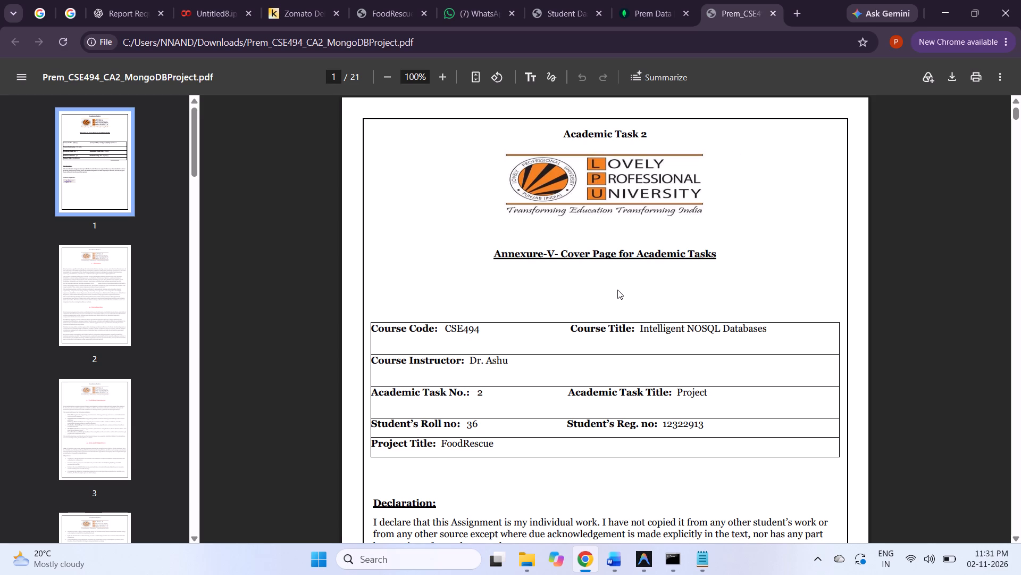
# Review the exported PDF from the cover page through the introduction to the Important columns table on page 5.
pyautogui.scroll(-3, 617, 290)
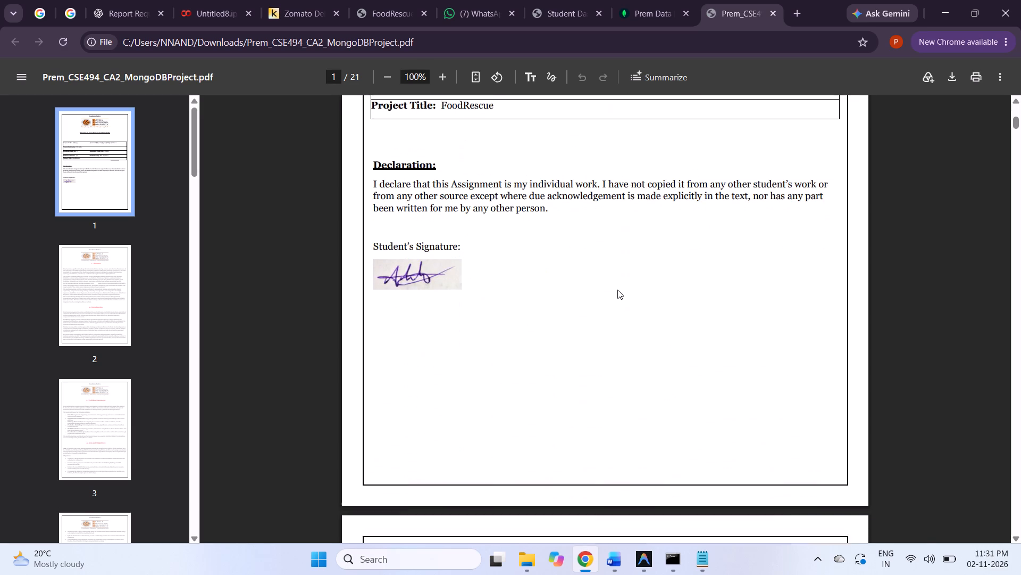
pyautogui.scroll(-6, 617, 290)
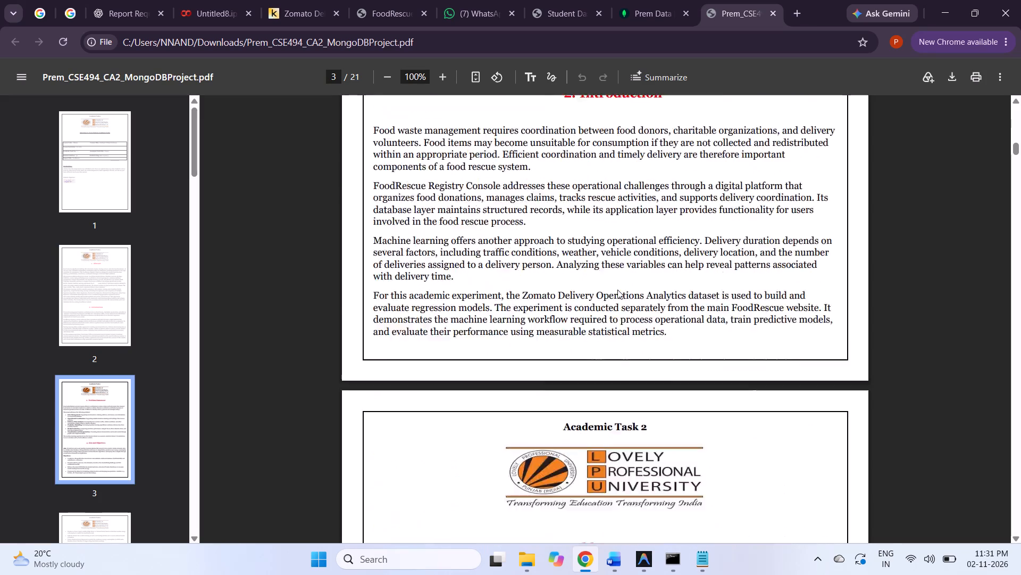
pyautogui.scroll(-9, 617, 290)
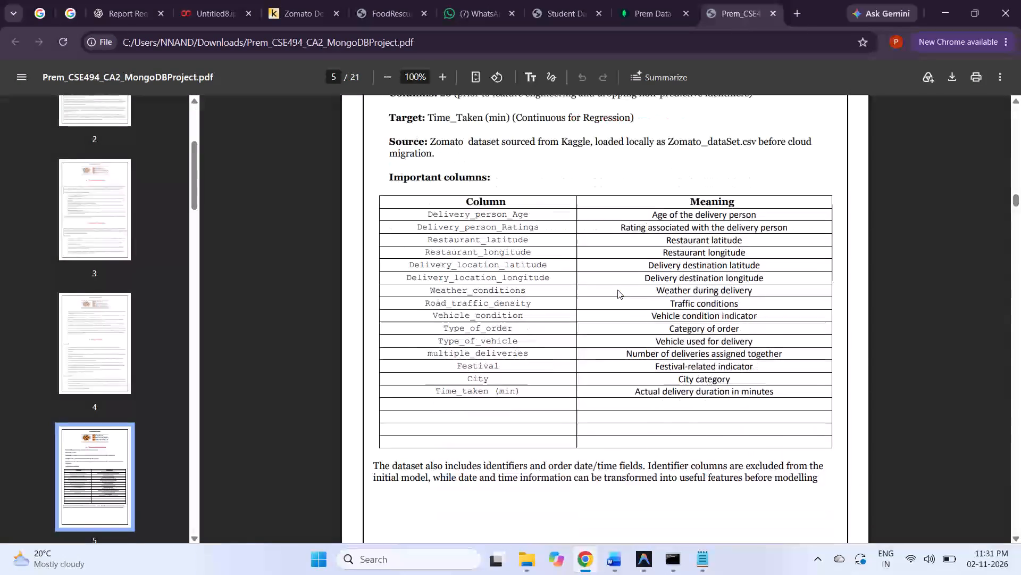
pyautogui.scroll(-4, 617, 290)
pyautogui.scroll(3, 617, 290)
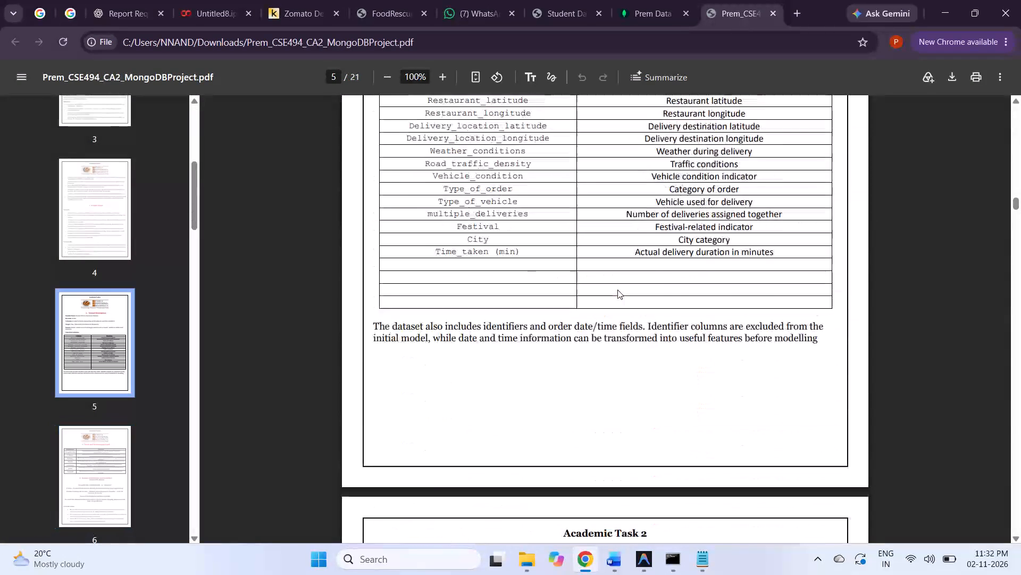
pyautogui.scroll(1, 617, 290)
# Check the PDF's Tools and Technologies, System Architecture and start of Methodology sections for leftover VoltPredict content.
pyautogui.scroll(-8, 617, 290)
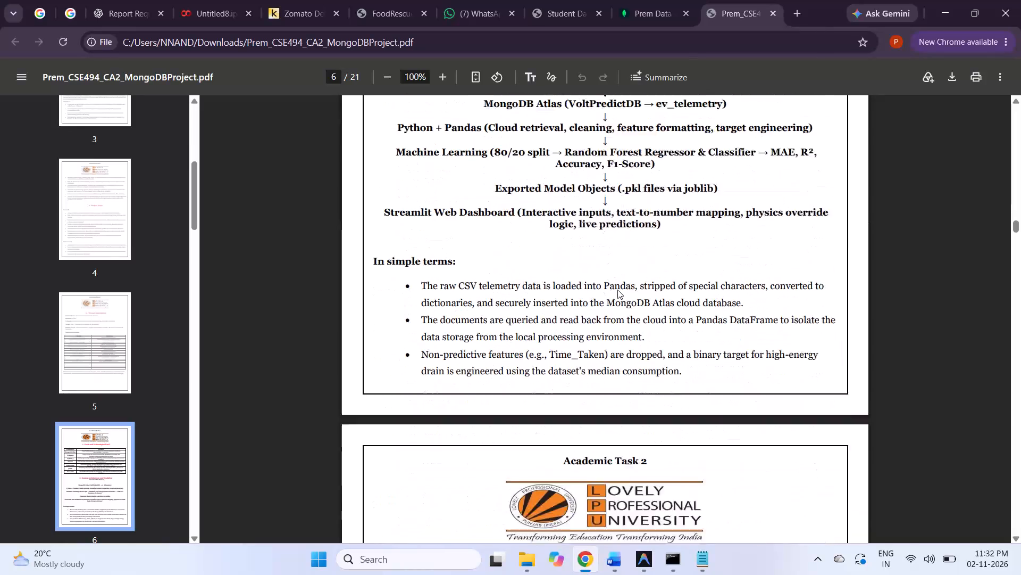
pyautogui.scroll(3, 617, 290)
pyautogui.scroll(-5, 617, 290)
pyautogui.scroll(3, 617, 290)
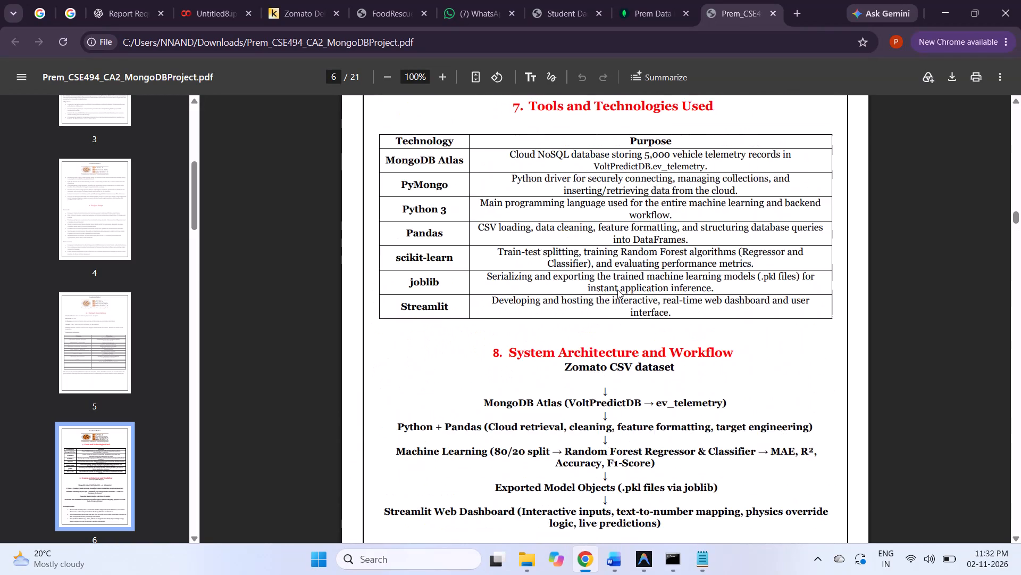
pyautogui.scroll(1, 617, 290)
pyautogui.scroll(-8, 617, 290)
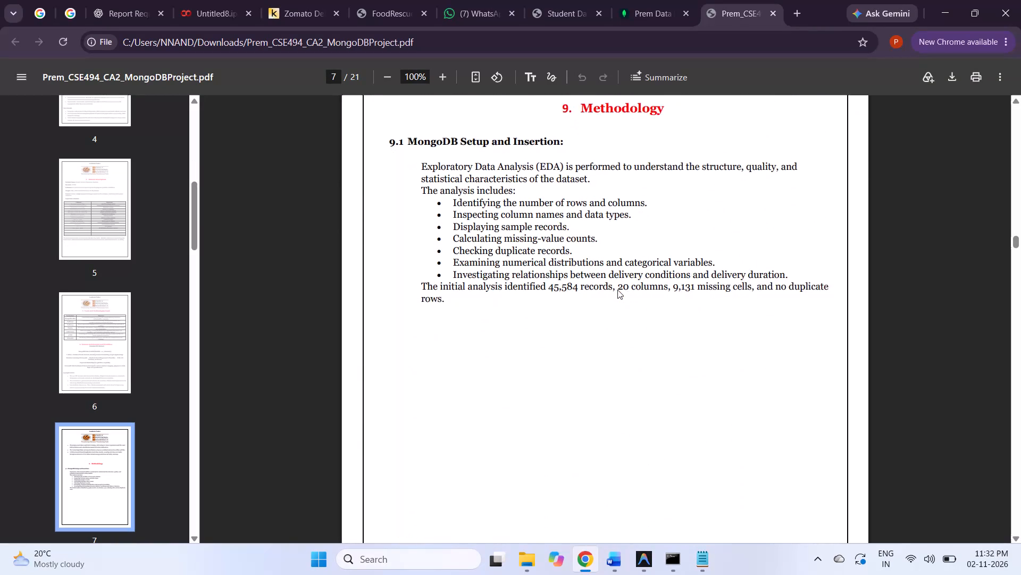
# Examine the Methodology pages 8 to 11 of the PDF, including code pictures, the Compass screenshot and sections 9.2 to 9.7.
pyautogui.scroll(-4, 617, 290)
pyautogui.scroll(3, 617, 290)
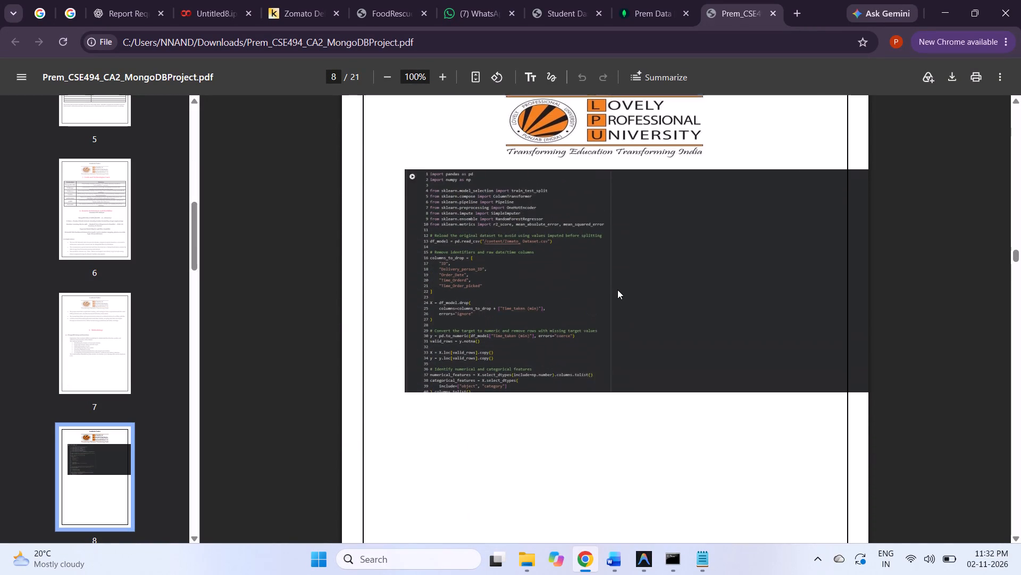
pyautogui.scroll(-7, 692, 364)
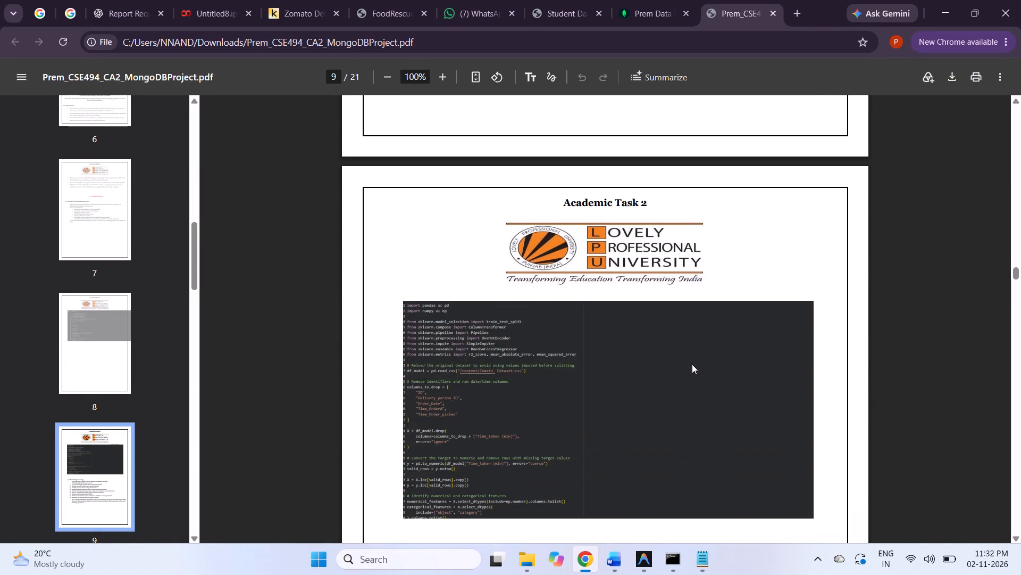
pyautogui.scroll(-4, 692, 364)
pyautogui.scroll(5, 692, 364)
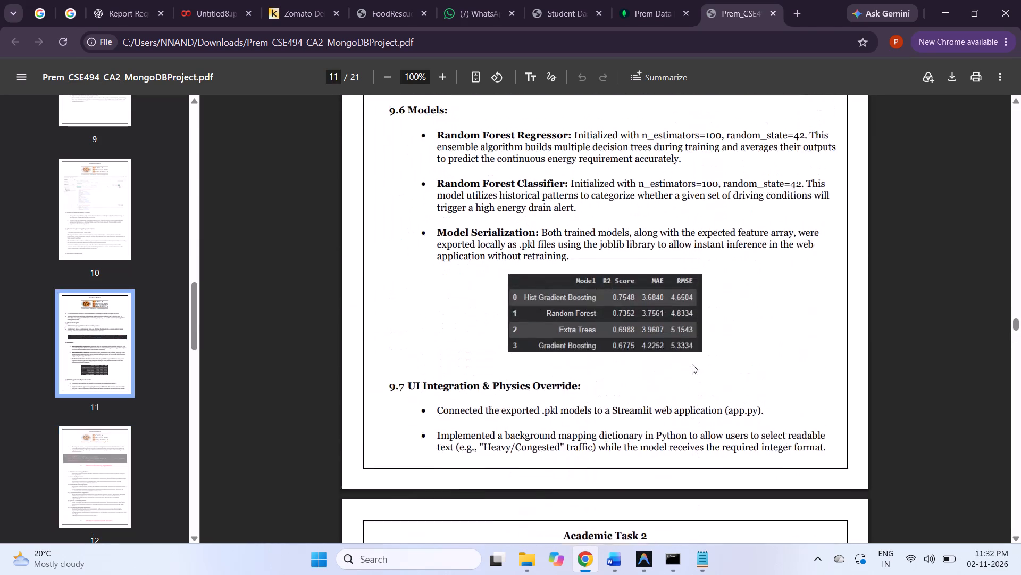
pyautogui.scroll(7, 692, 364)
pyautogui.scroll(-6, 692, 364)
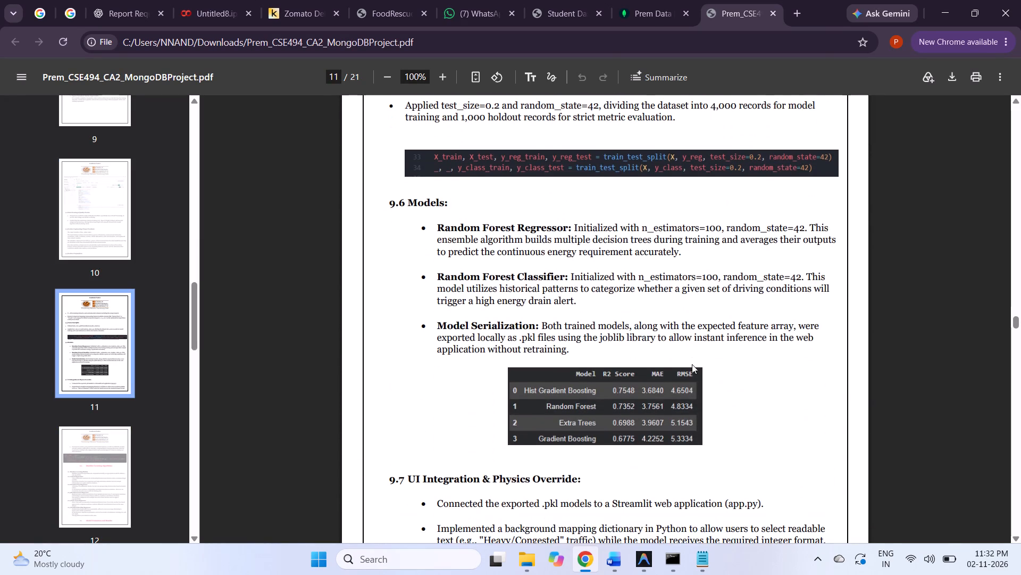
pyautogui.scroll(-4, 692, 364)
pyautogui.scroll(7, 692, 364)
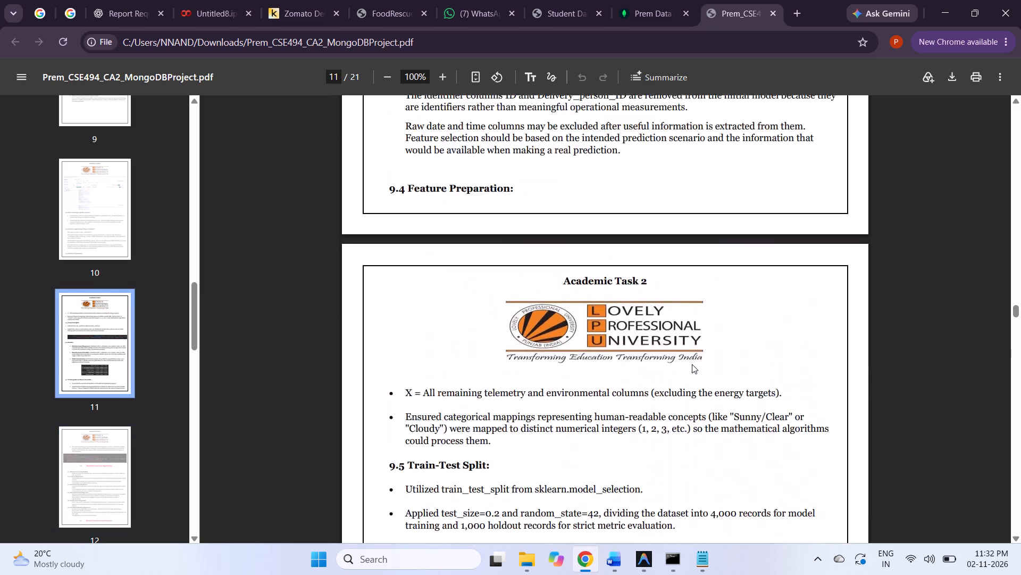
pyautogui.scroll(4, 692, 364)
pyautogui.scroll(-2, 692, 364)
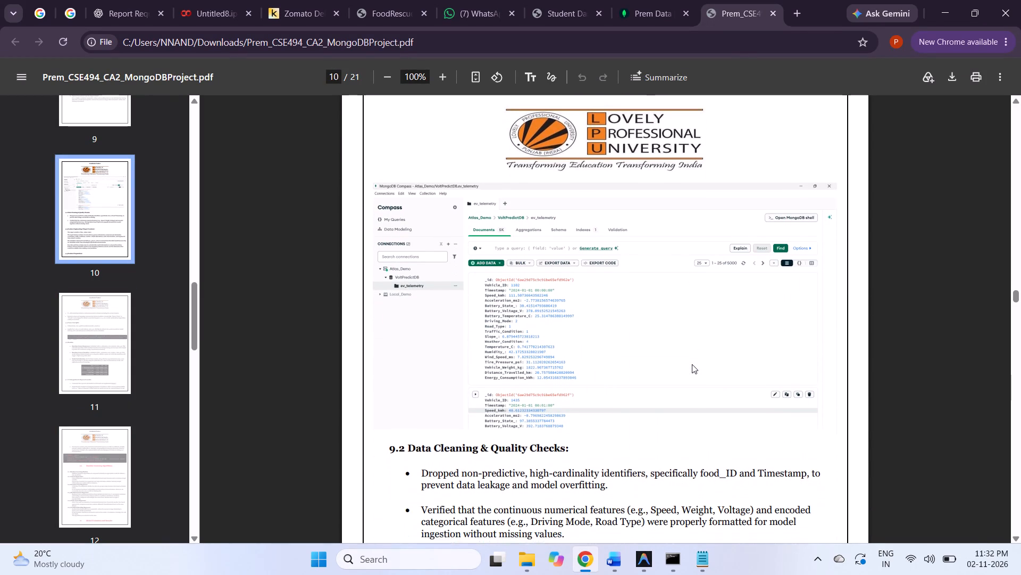
pyautogui.scroll(-1, 692, 364)
pyautogui.click(571, 307)
# Switch to the MongoDB Atlas Data Explorer in Chrome and open the delivery_tasks collection of foodrescue_db.
pyautogui.click(620, 570)
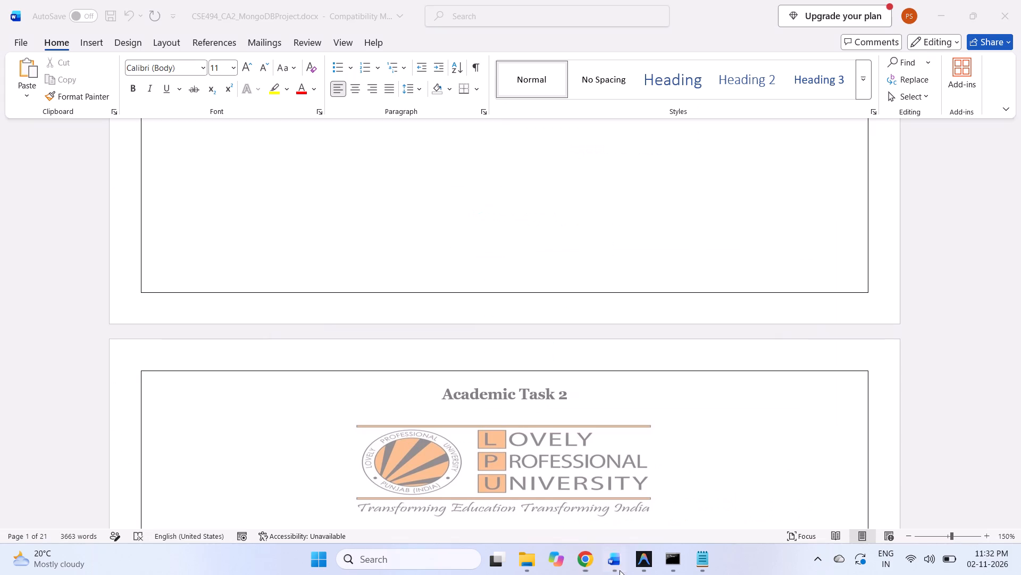
pyautogui.click(592, 567)
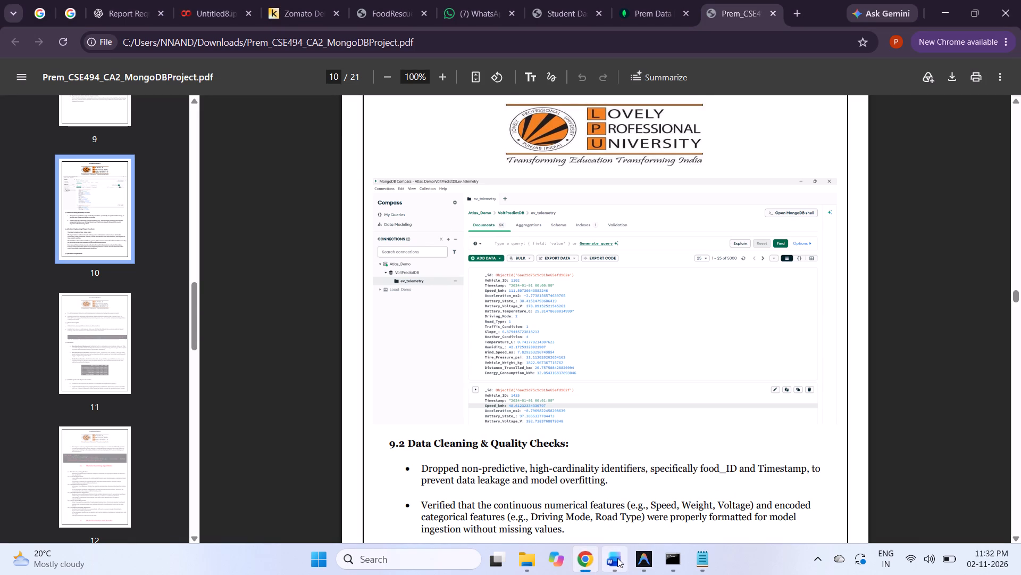
pyautogui.click(617, 559)
pyautogui.click(602, 558)
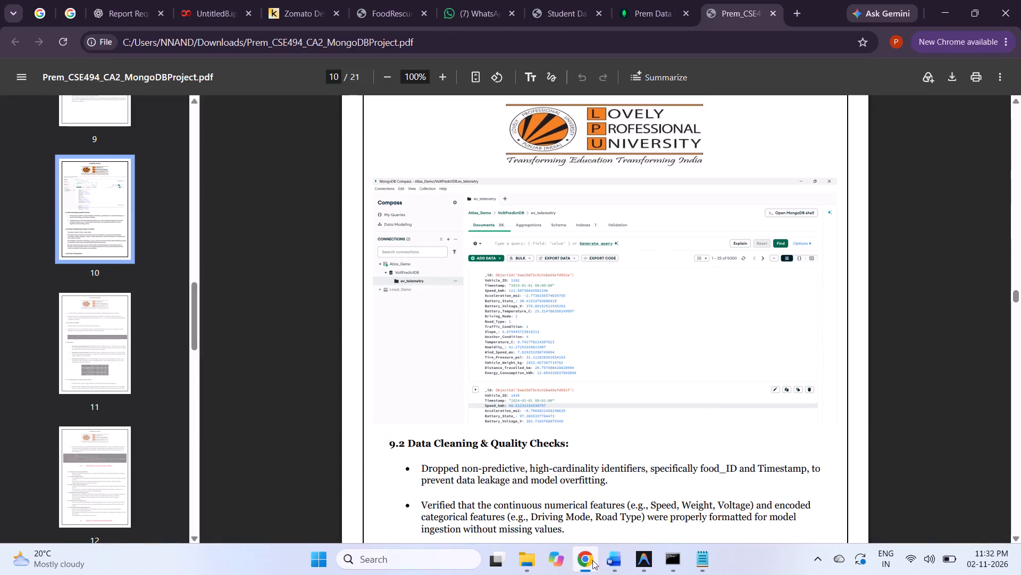
pyautogui.click(652, 0)
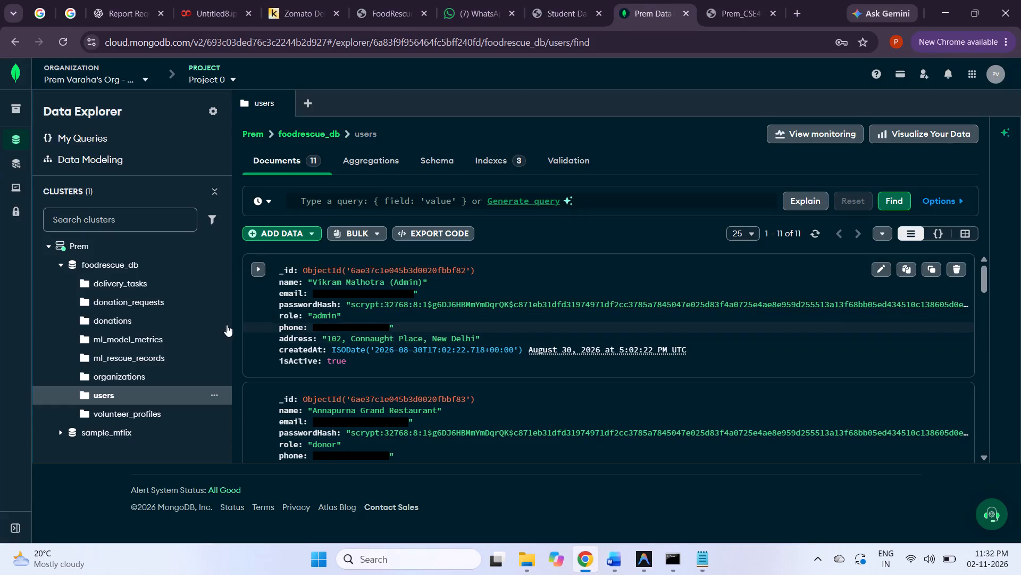
pyautogui.click(146, 285)
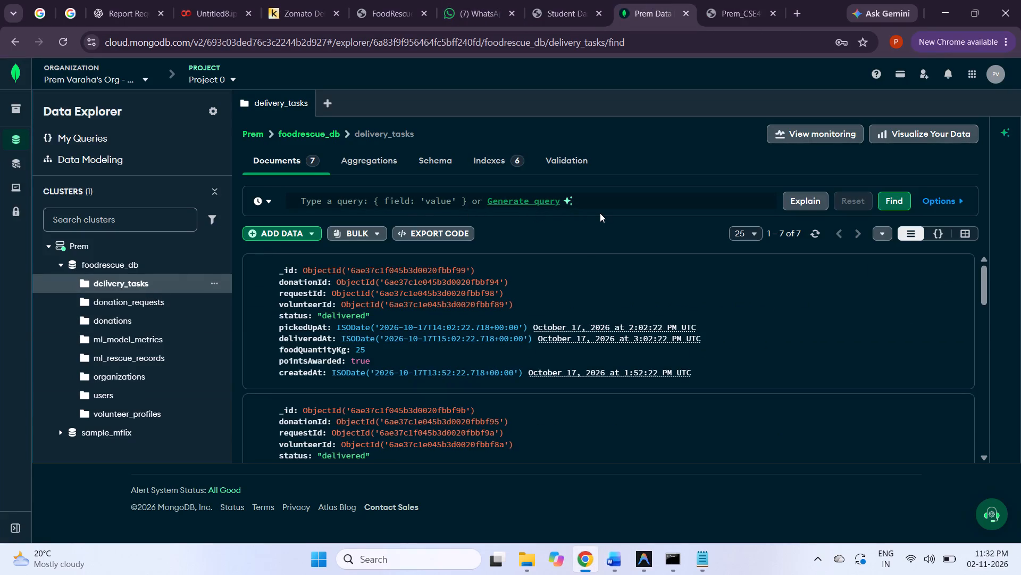
# Capture a screen snip of the Atlas Data Explorer showing the foodrescue_db collections and the delivery_tasks documents.
pyautogui.press('Print')
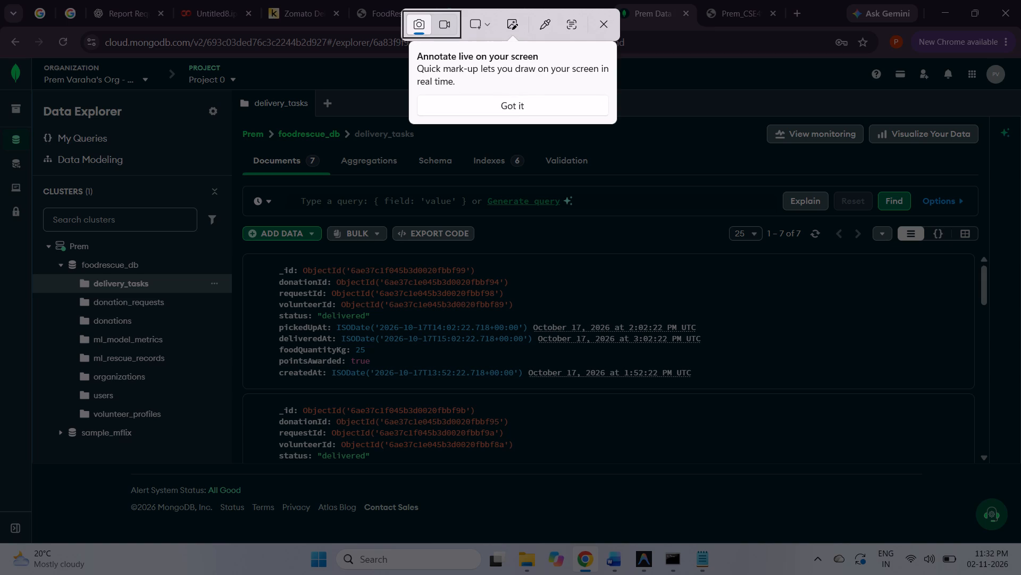
pyautogui.moveTo(33, 57); pyautogui.dragTo(431, 276)
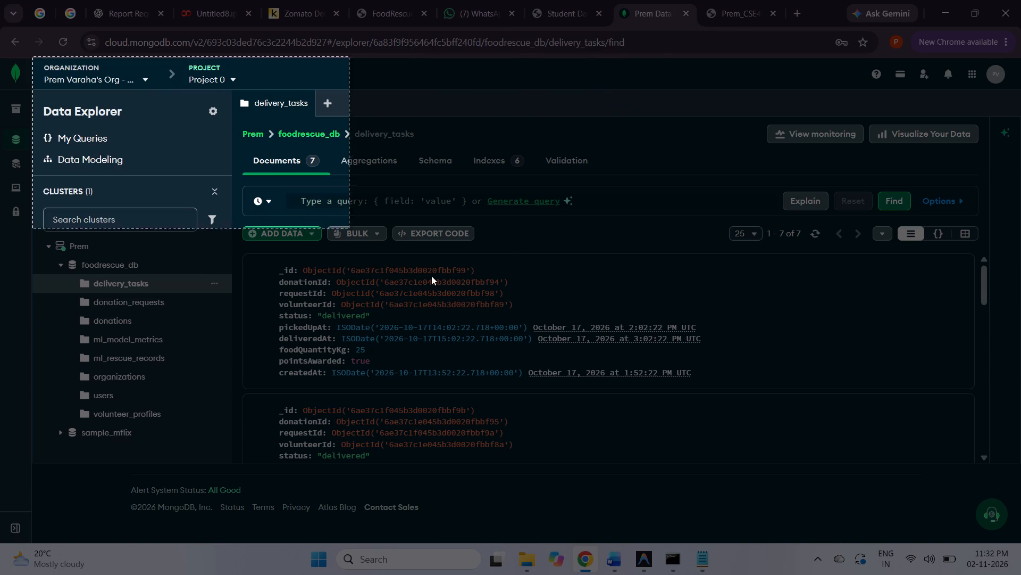
pyautogui.moveTo(431, 276); pyautogui.dragTo(908, 454)
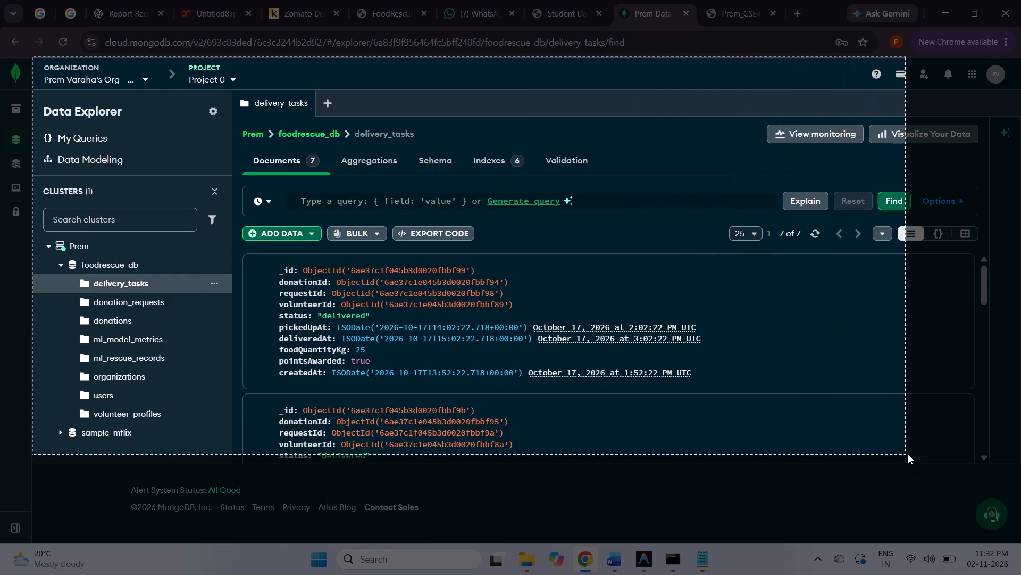
pyautogui.moveTo(908, 454); pyautogui.dragTo(1002, 472)
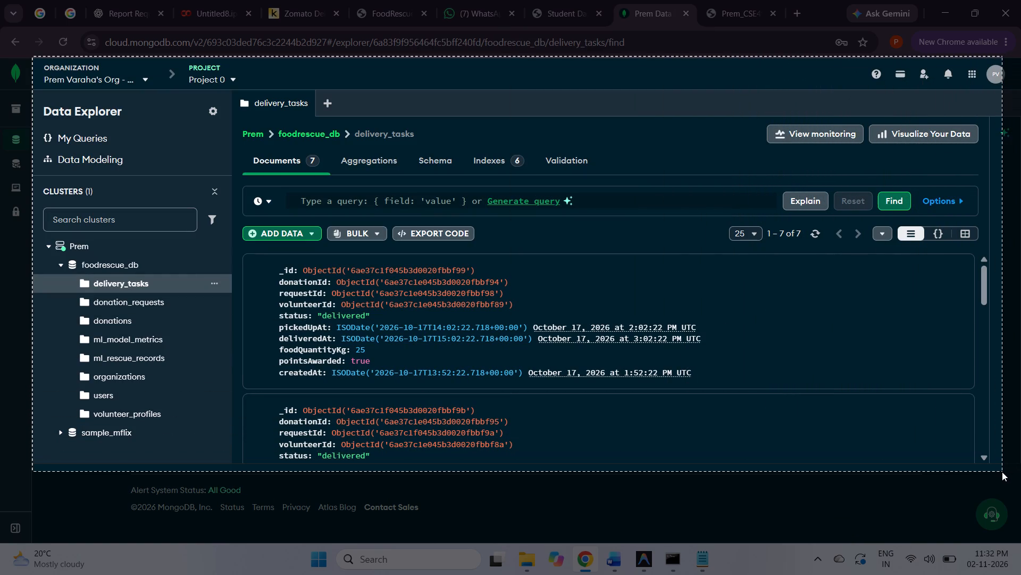
pyautogui.moveTo(1002, 472); pyautogui.dragTo(1001, 471)
# Switch to the Word report and shrink the model-training code picture on page 8 so it fits inside the page border.
pyautogui.click(608, 553)
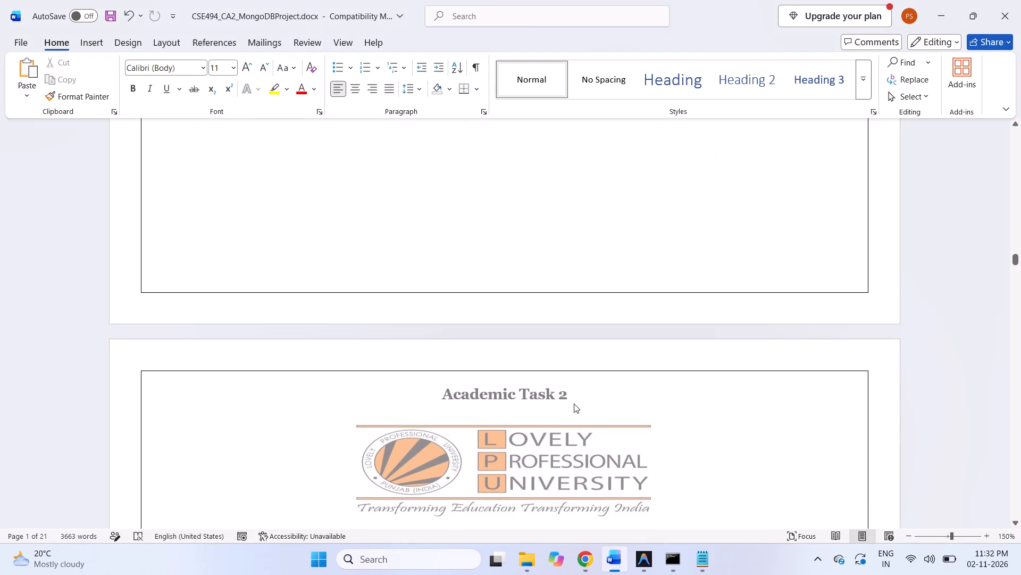
pyautogui.scroll(8, 482, 331)
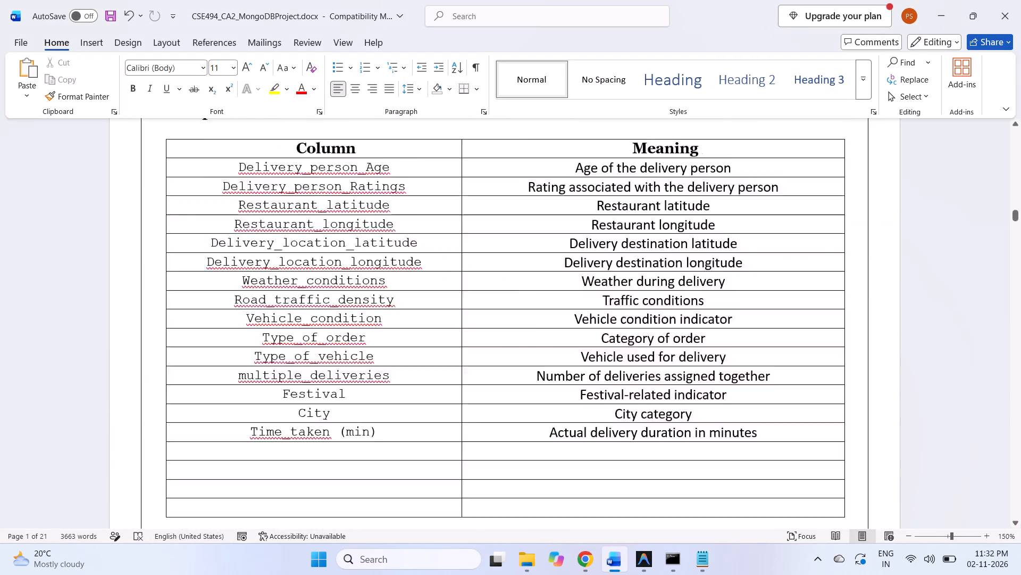
pyautogui.scroll(-10, 482, 331)
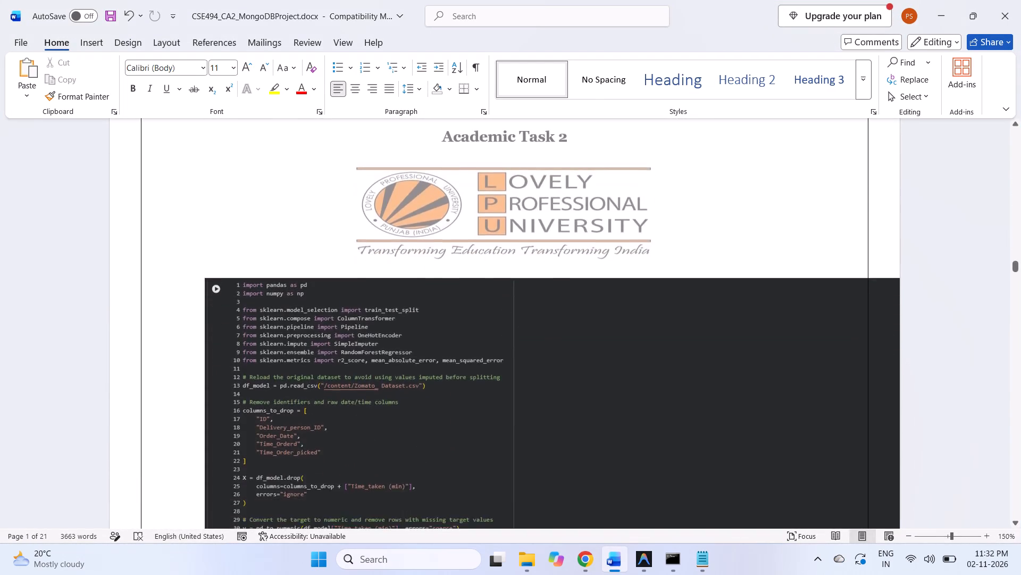
pyautogui.scroll(-1, 482, 331)
pyautogui.scroll(1, 482, 331)
pyautogui.click(575, 306)
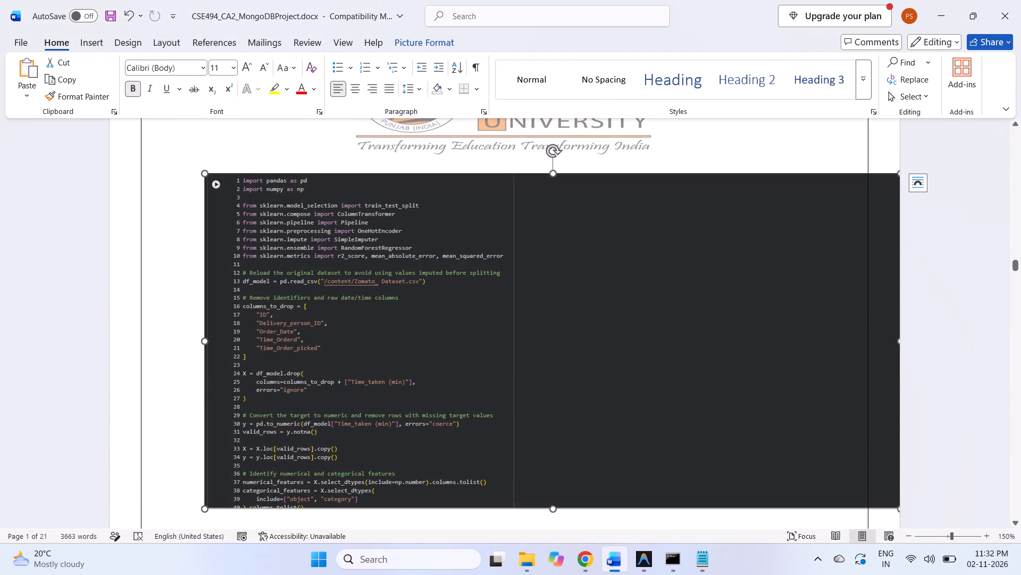
pyautogui.moveTo(205, 171); pyautogui.dragTo(381, 243)
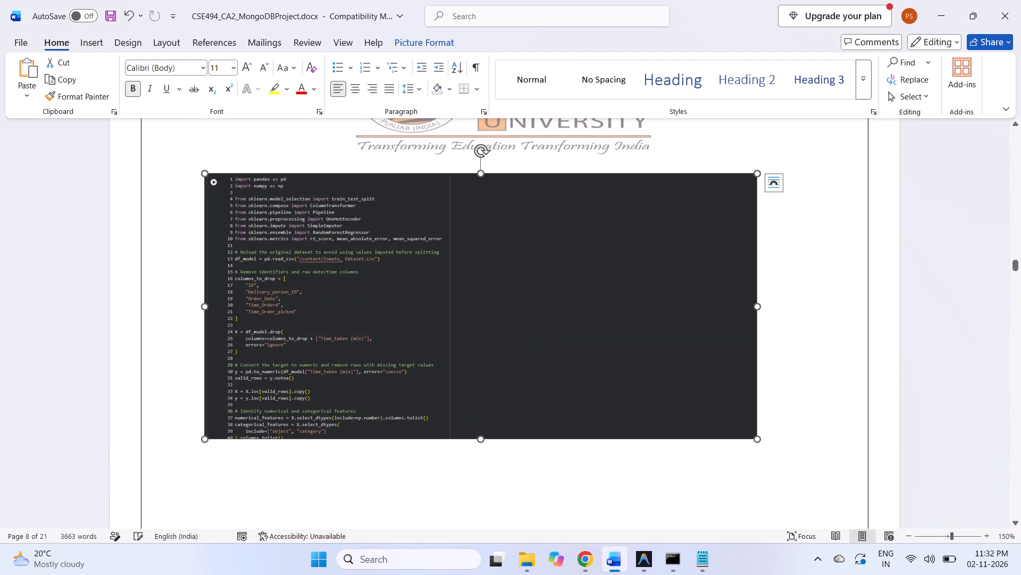
# Replace the VoltPredictDB ev_telemetry picture above 9.2 Data Cleaning & Quality Checks with Screenshot 2026-11-02 233244.png.
pyautogui.scroll(-4, 381, 243)
pyautogui.scroll(1, 381, 243)
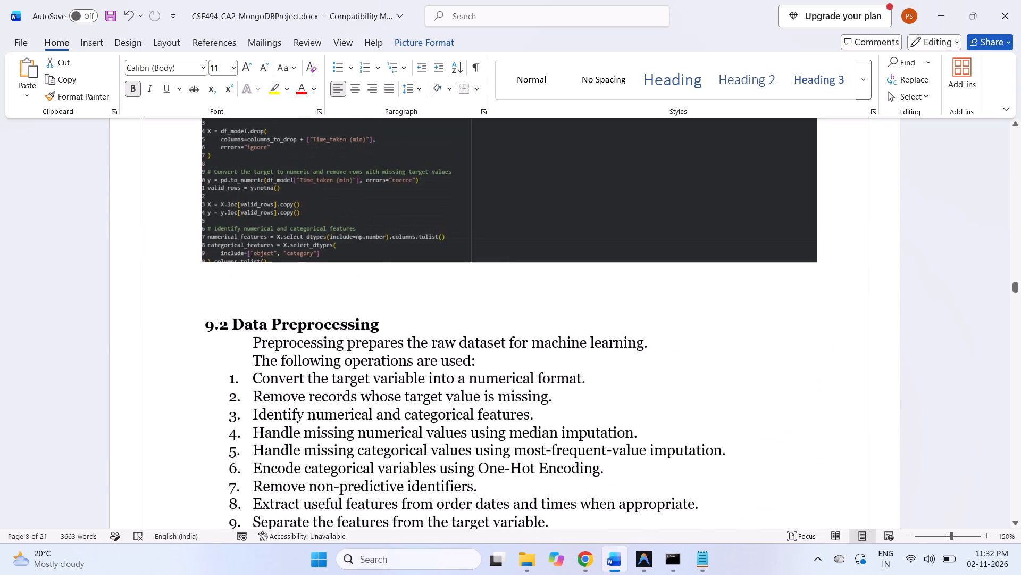
pyautogui.scroll(3, 381, 243)
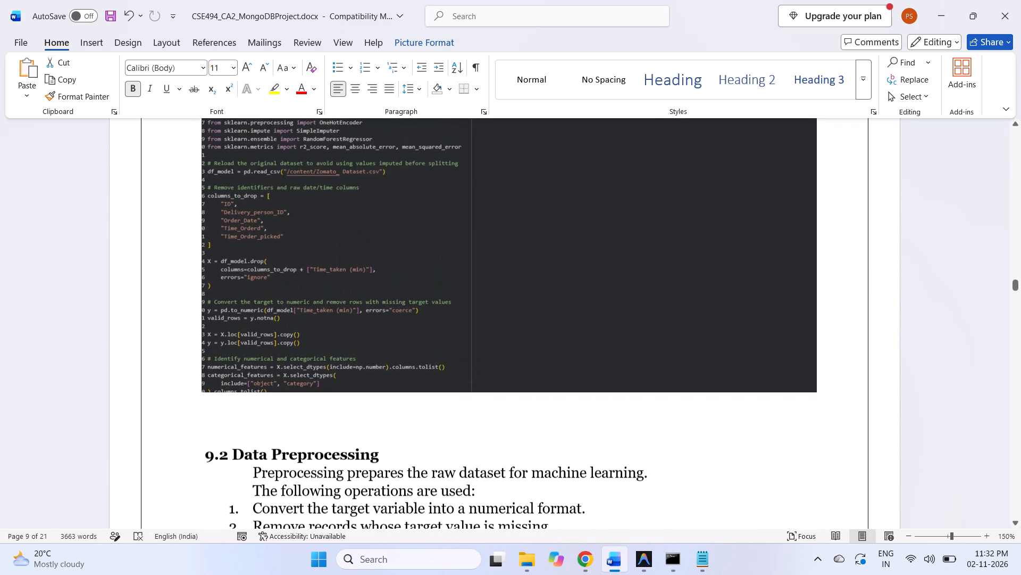
pyautogui.scroll(-5, 381, 243)
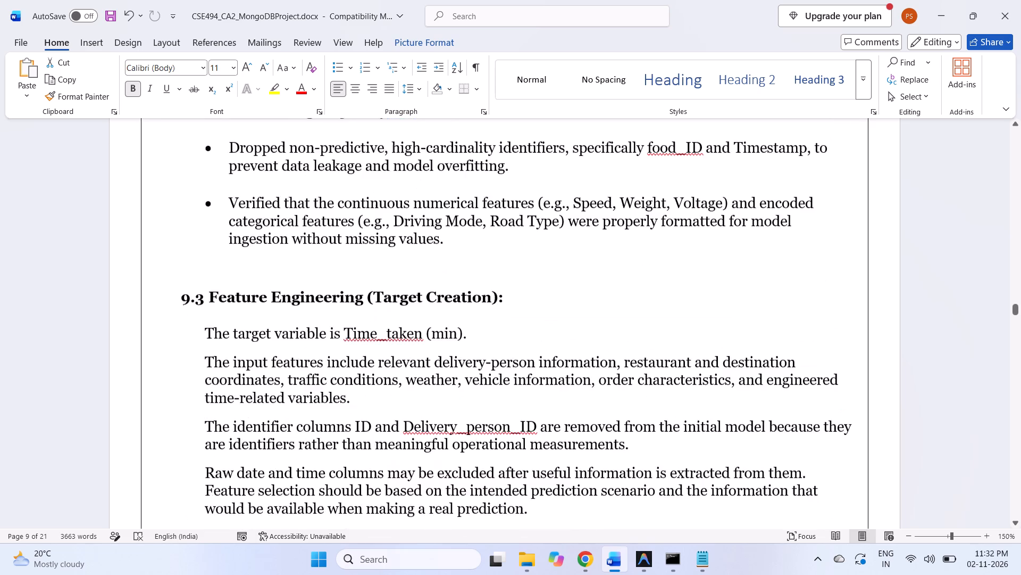
pyautogui.scroll(1, 381, 243)
pyautogui.click(440, 234)
pyautogui.rightClick(440, 234)
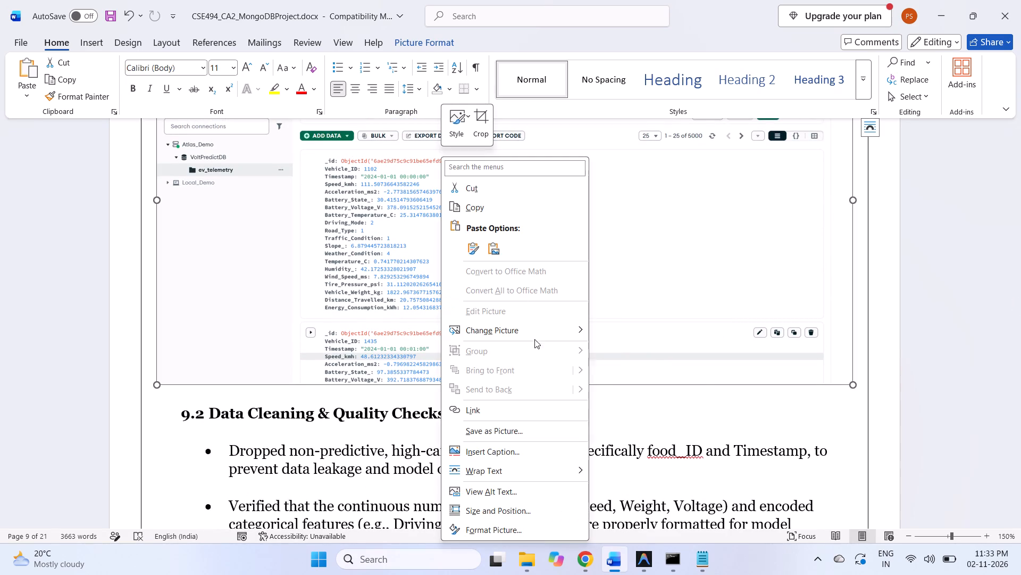
pyautogui.click(547, 333)
pyautogui.click(629, 336)
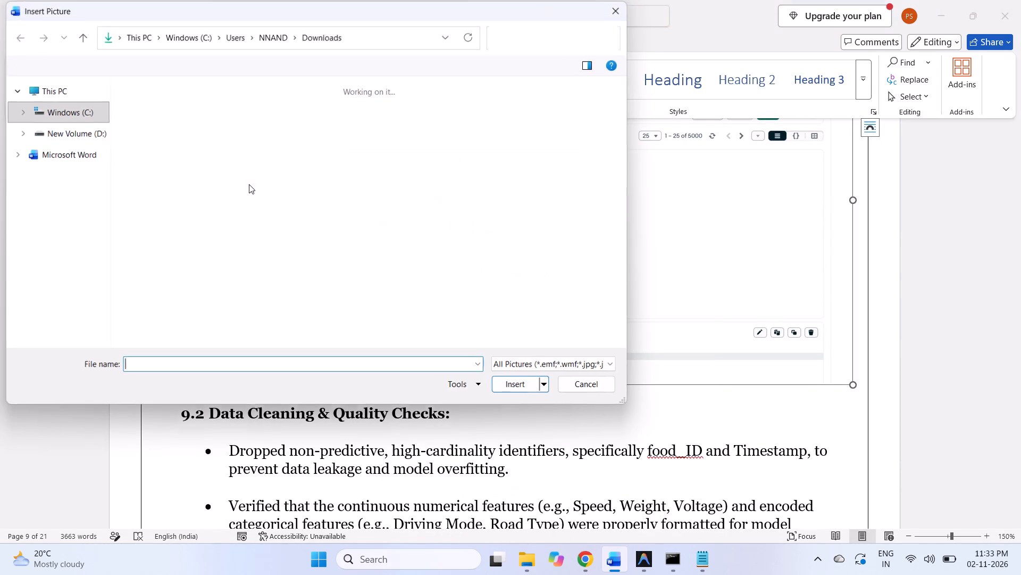
pyautogui.click(63, 114)
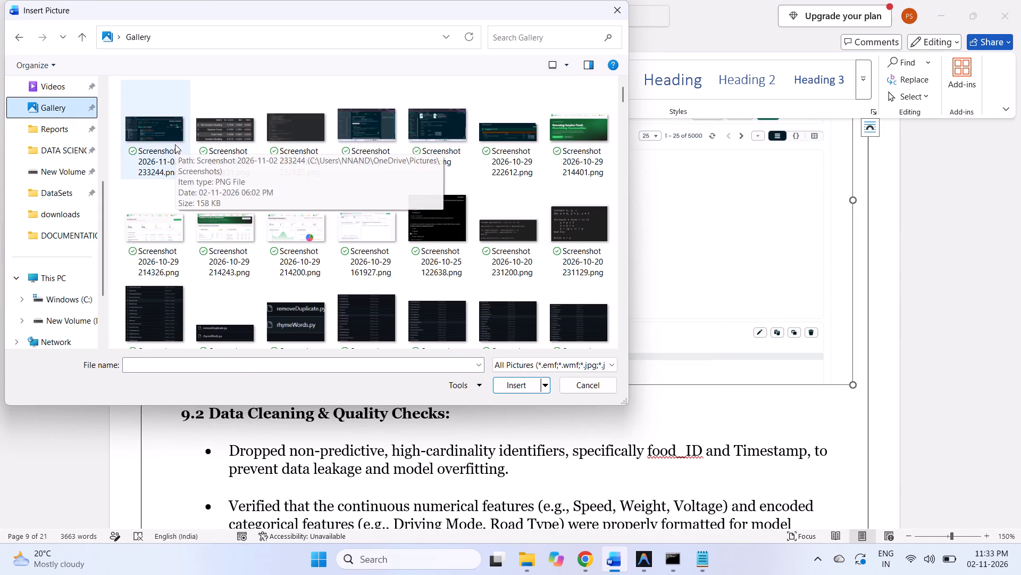
pyautogui.doubleClick(175, 144)
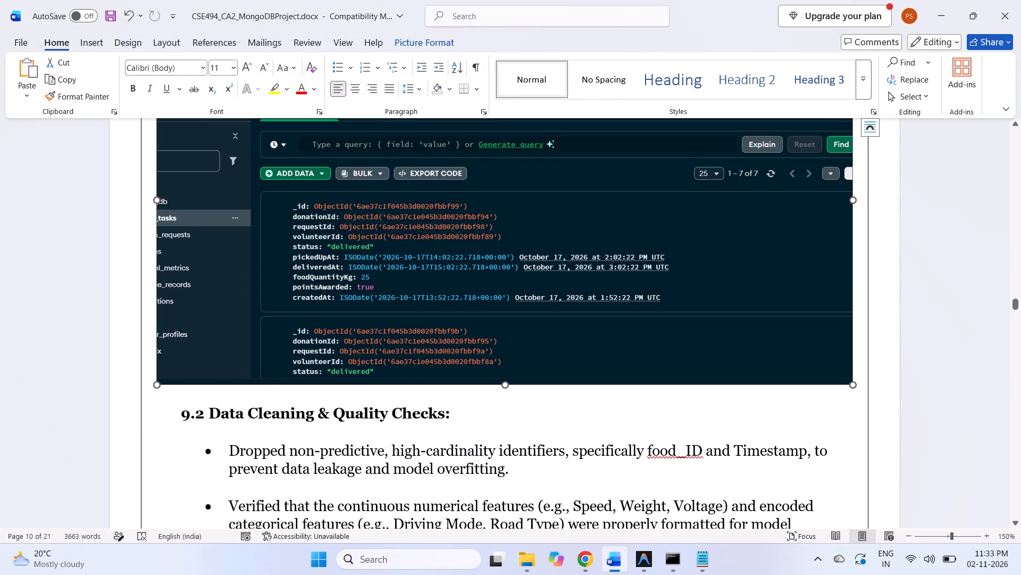
# Shrink the new delivery_tasks picture proportionally to about 18.2 cm wide.
pyautogui.scroll(-1, 574, 291)
pyautogui.scroll(1, 574, 291)
pyautogui.click(416, 301)
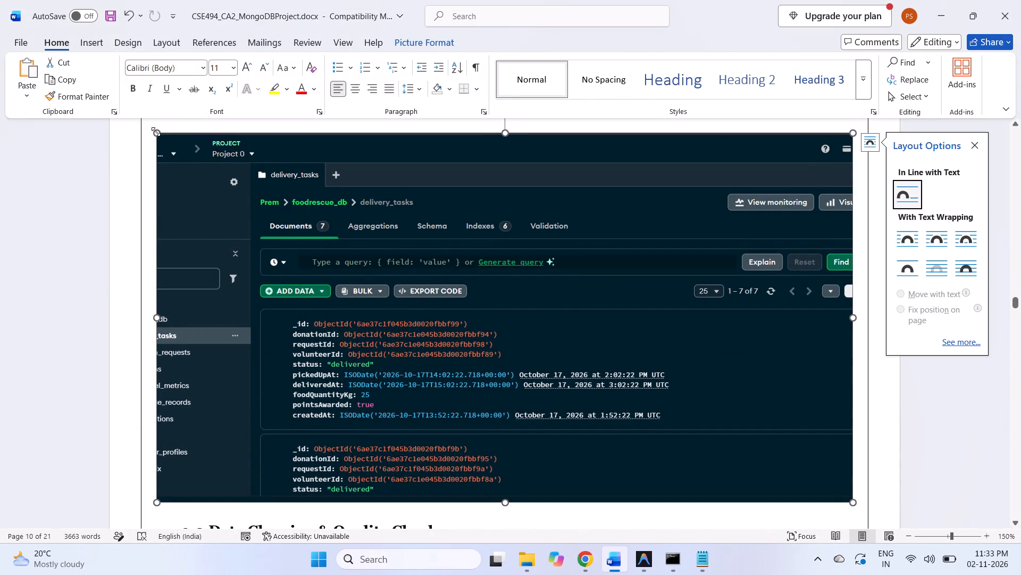
pyautogui.moveTo(156, 132); pyautogui.dragTo(263, 160)
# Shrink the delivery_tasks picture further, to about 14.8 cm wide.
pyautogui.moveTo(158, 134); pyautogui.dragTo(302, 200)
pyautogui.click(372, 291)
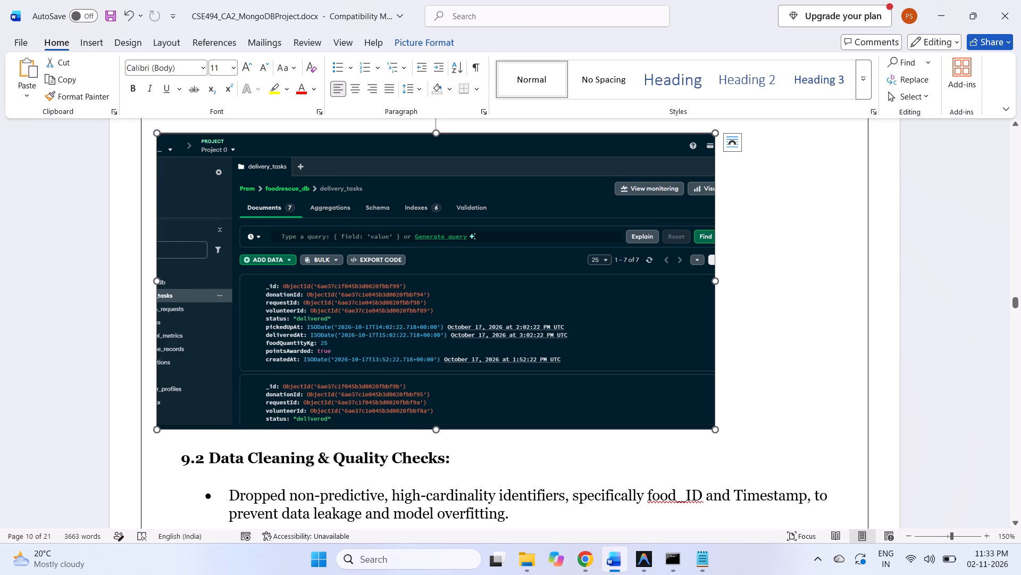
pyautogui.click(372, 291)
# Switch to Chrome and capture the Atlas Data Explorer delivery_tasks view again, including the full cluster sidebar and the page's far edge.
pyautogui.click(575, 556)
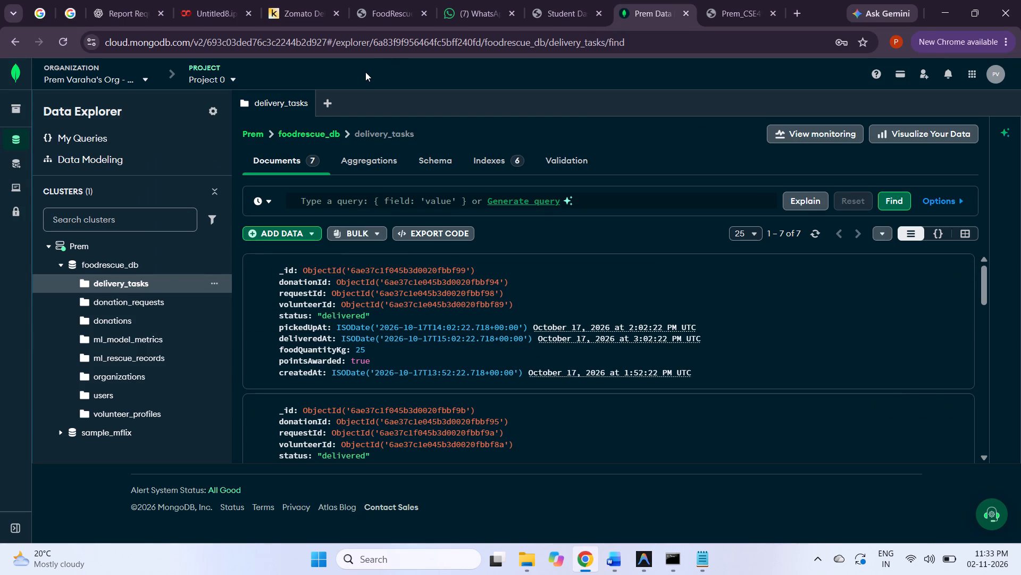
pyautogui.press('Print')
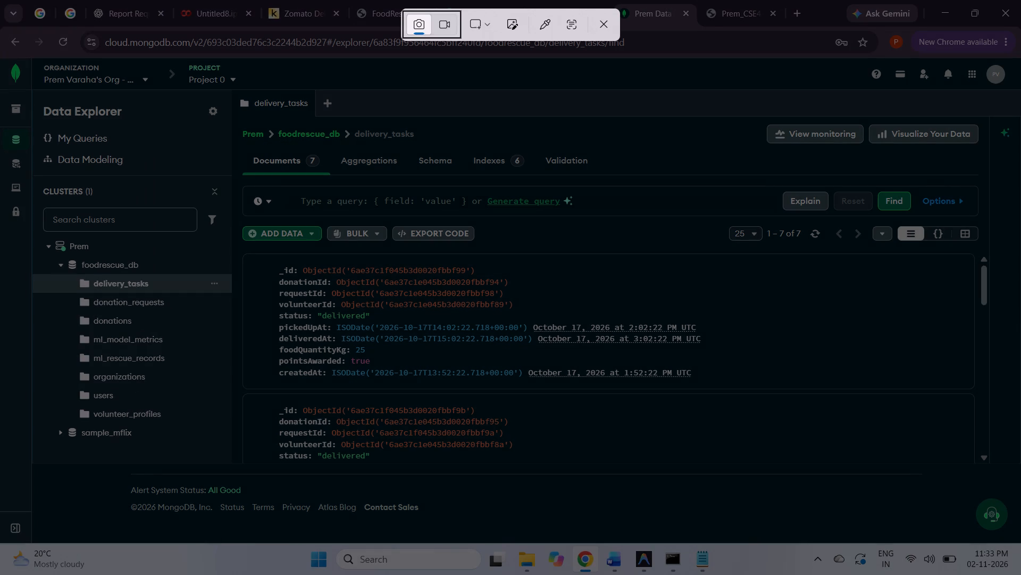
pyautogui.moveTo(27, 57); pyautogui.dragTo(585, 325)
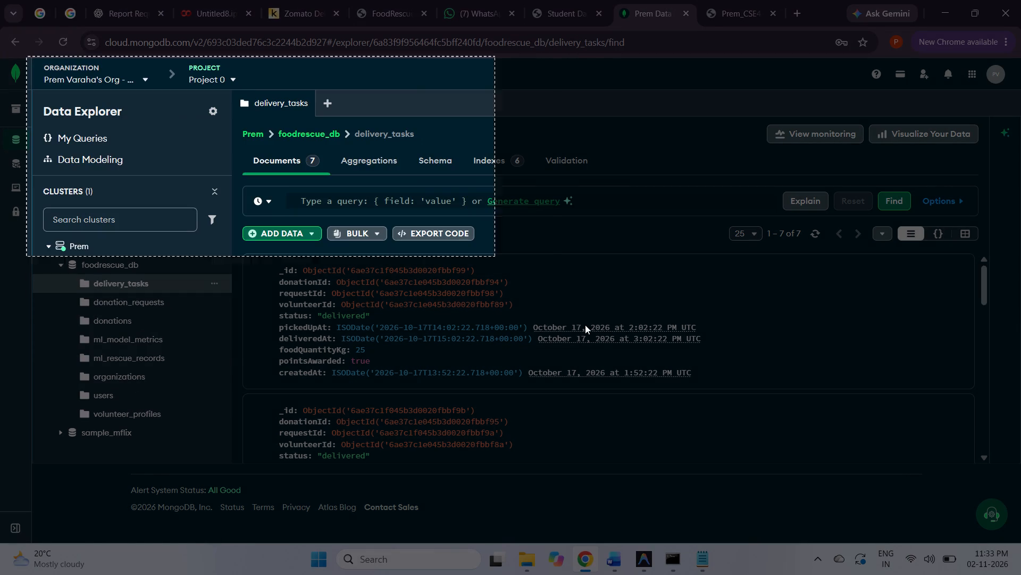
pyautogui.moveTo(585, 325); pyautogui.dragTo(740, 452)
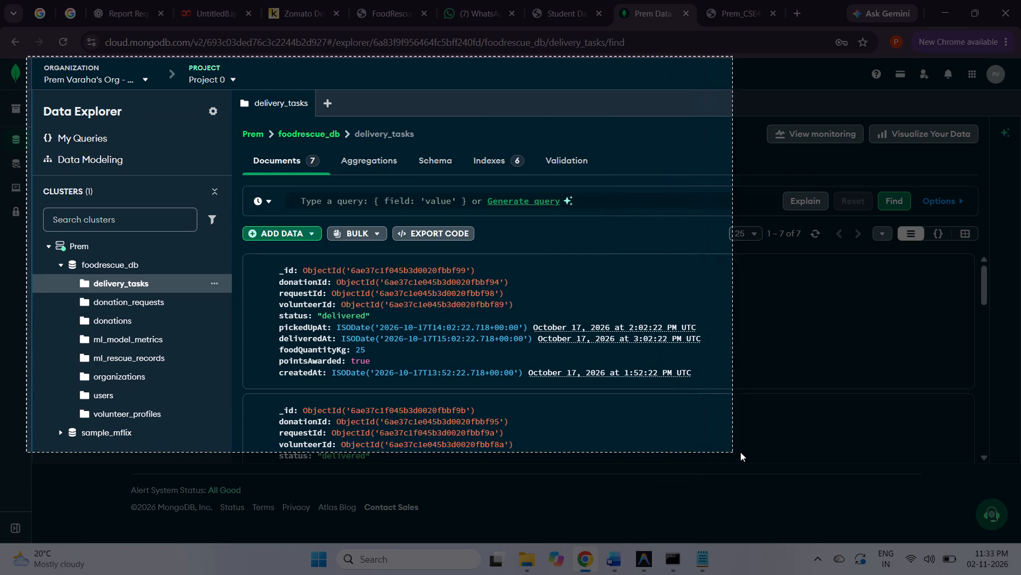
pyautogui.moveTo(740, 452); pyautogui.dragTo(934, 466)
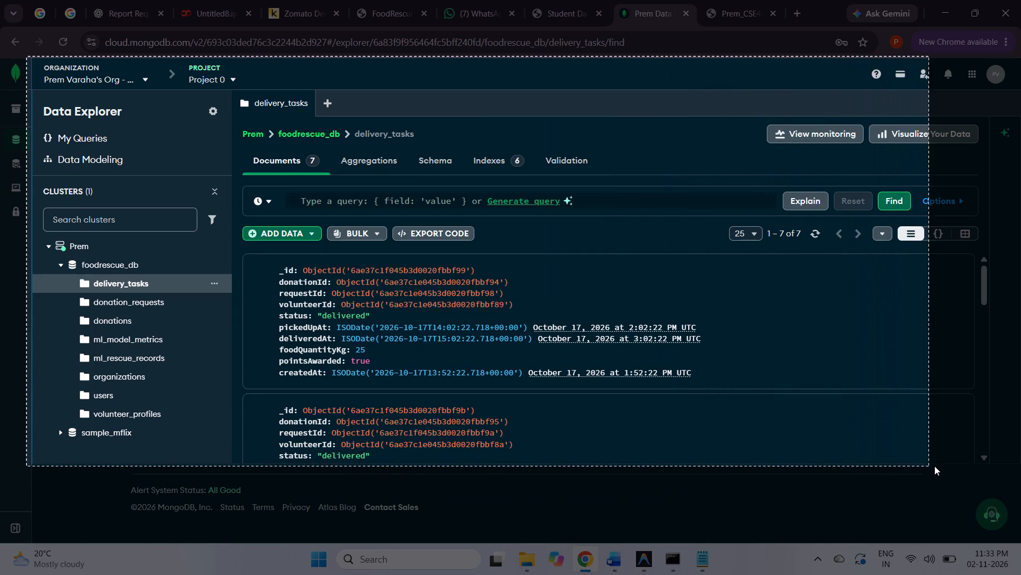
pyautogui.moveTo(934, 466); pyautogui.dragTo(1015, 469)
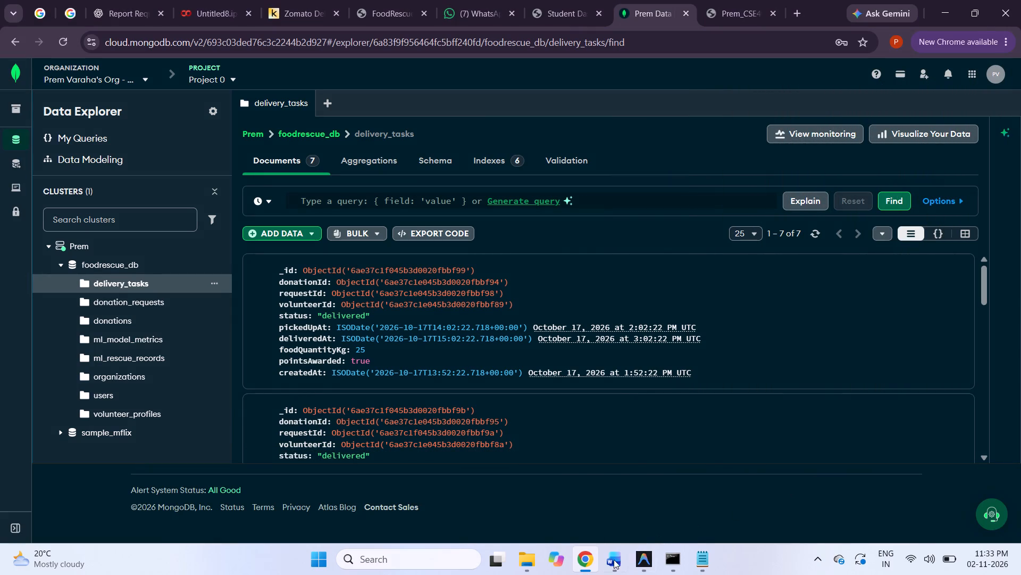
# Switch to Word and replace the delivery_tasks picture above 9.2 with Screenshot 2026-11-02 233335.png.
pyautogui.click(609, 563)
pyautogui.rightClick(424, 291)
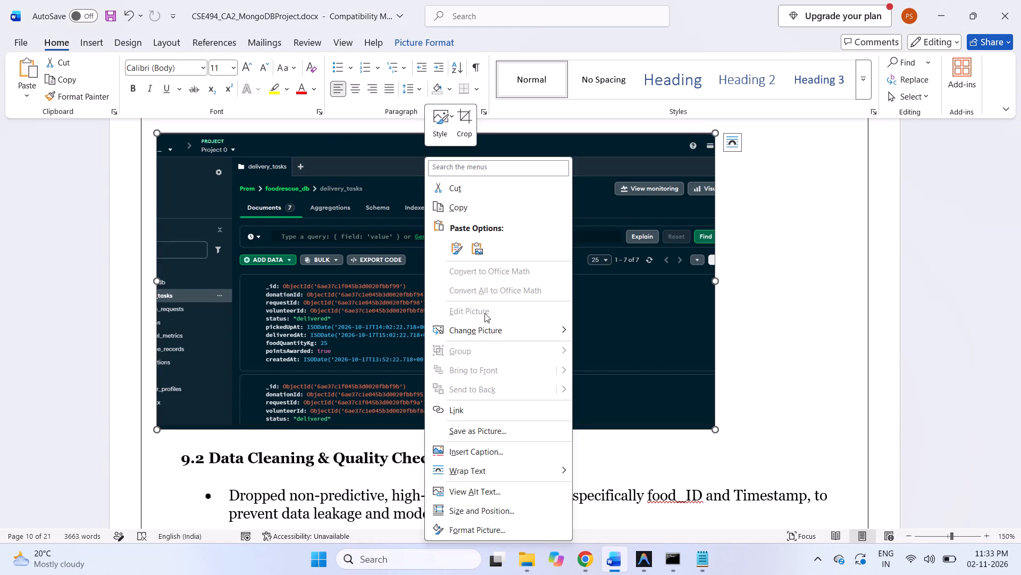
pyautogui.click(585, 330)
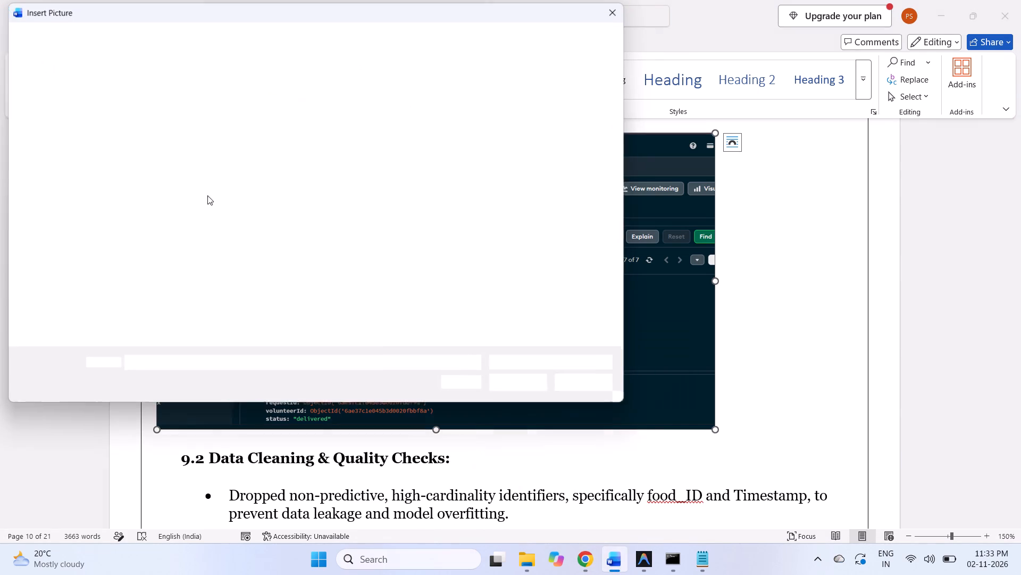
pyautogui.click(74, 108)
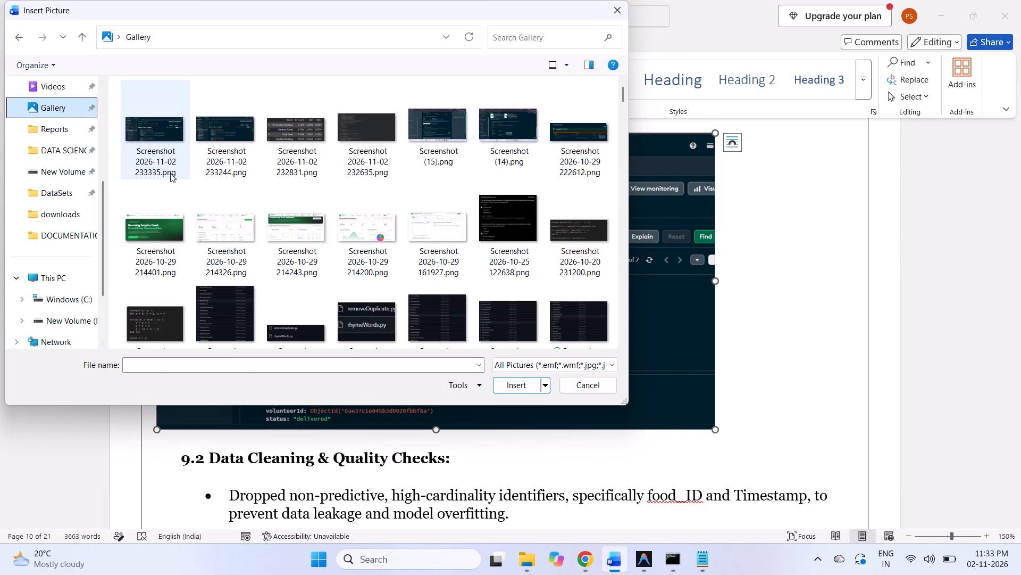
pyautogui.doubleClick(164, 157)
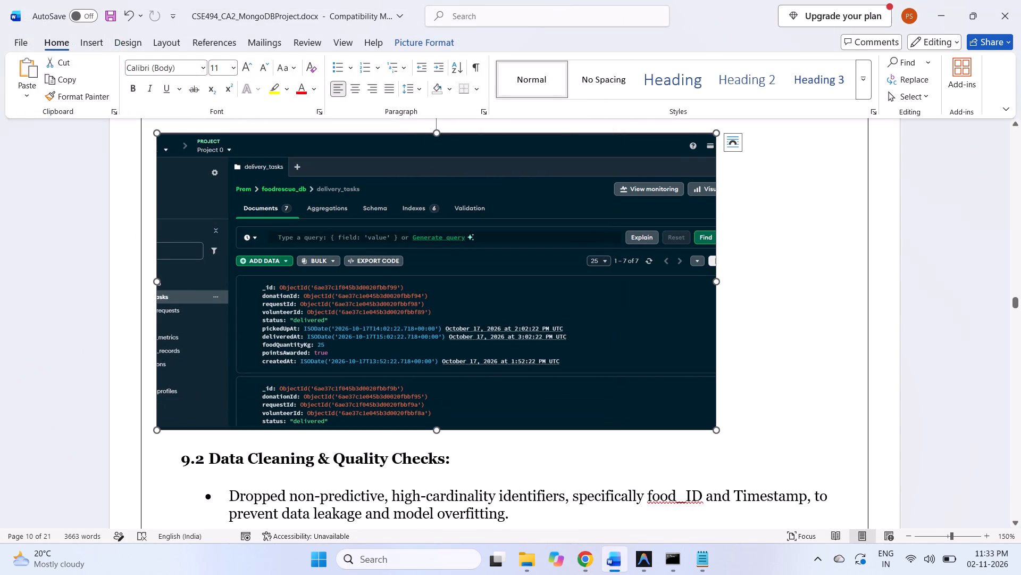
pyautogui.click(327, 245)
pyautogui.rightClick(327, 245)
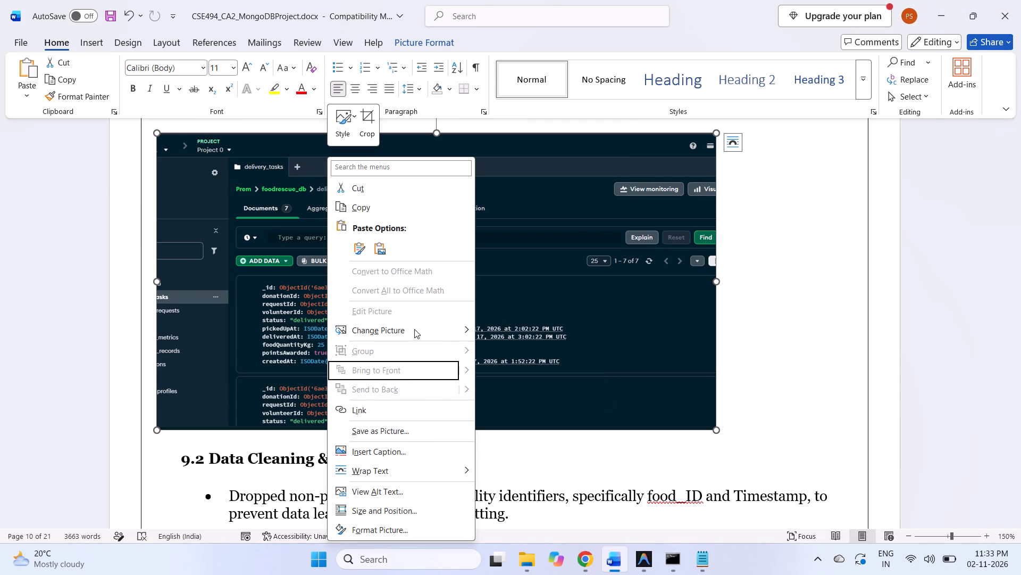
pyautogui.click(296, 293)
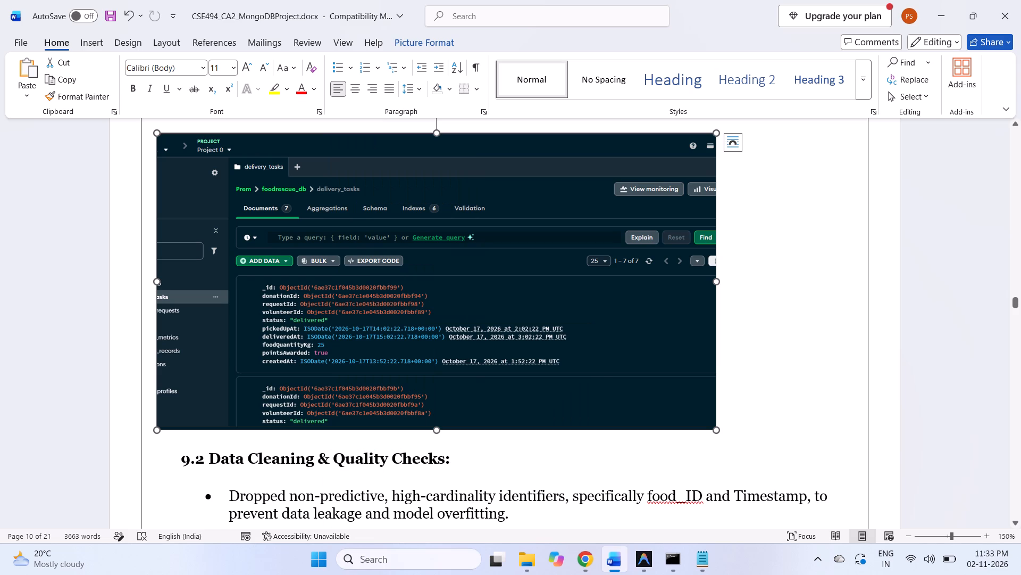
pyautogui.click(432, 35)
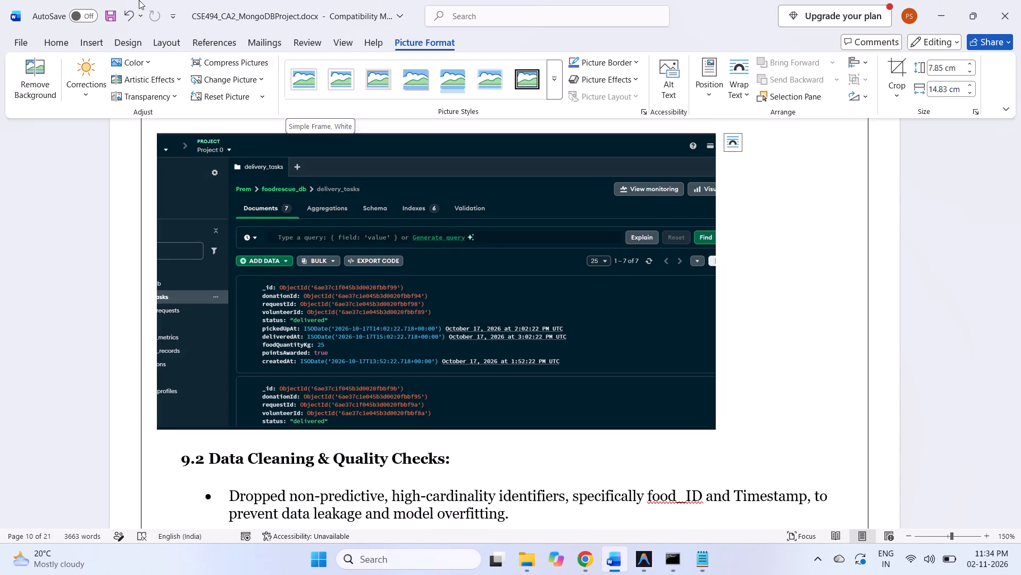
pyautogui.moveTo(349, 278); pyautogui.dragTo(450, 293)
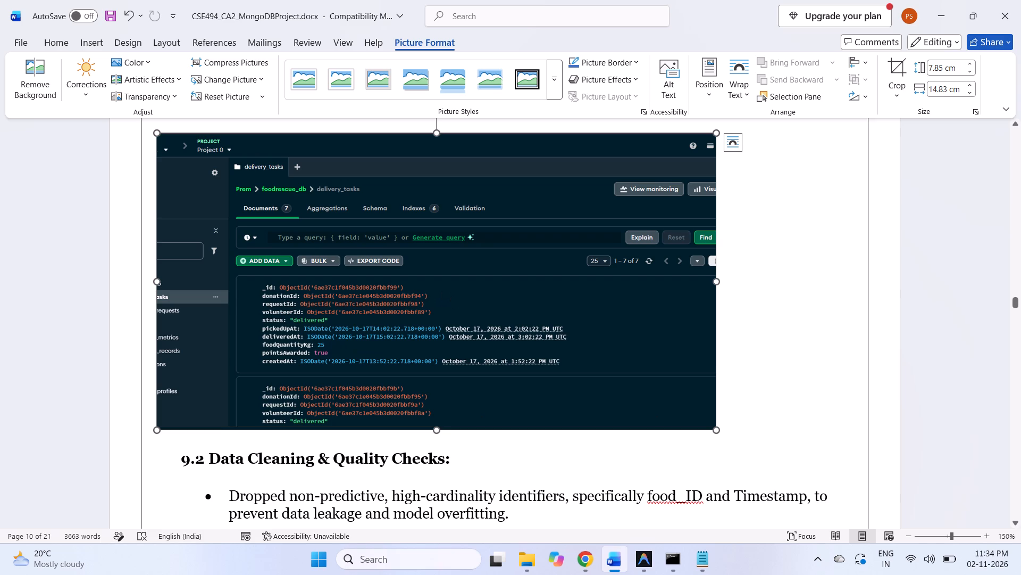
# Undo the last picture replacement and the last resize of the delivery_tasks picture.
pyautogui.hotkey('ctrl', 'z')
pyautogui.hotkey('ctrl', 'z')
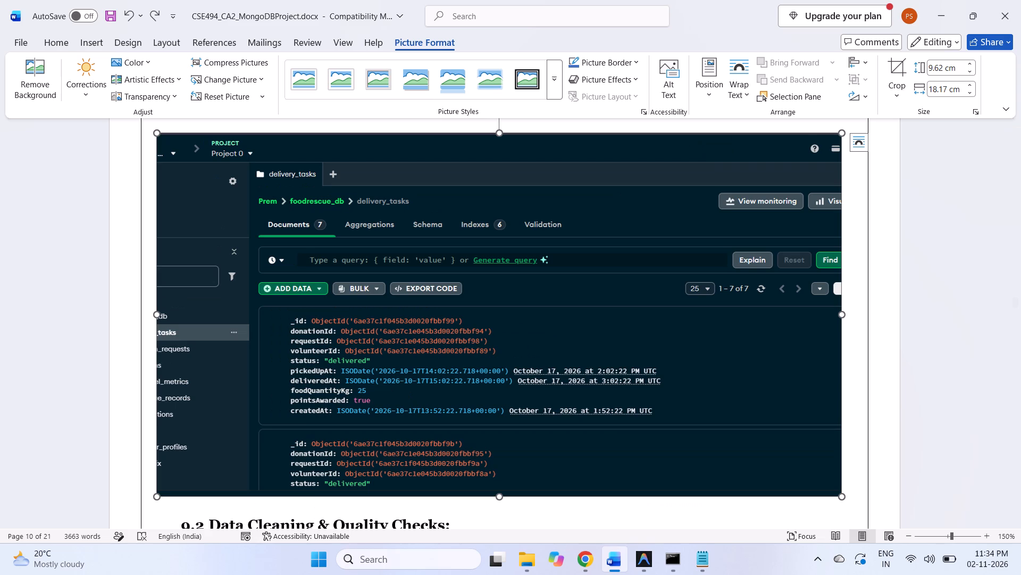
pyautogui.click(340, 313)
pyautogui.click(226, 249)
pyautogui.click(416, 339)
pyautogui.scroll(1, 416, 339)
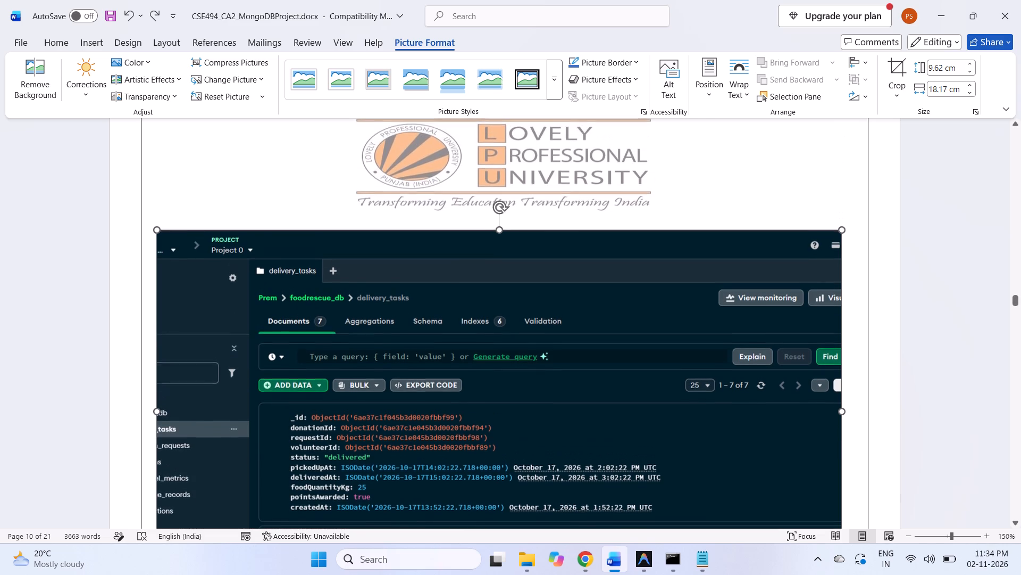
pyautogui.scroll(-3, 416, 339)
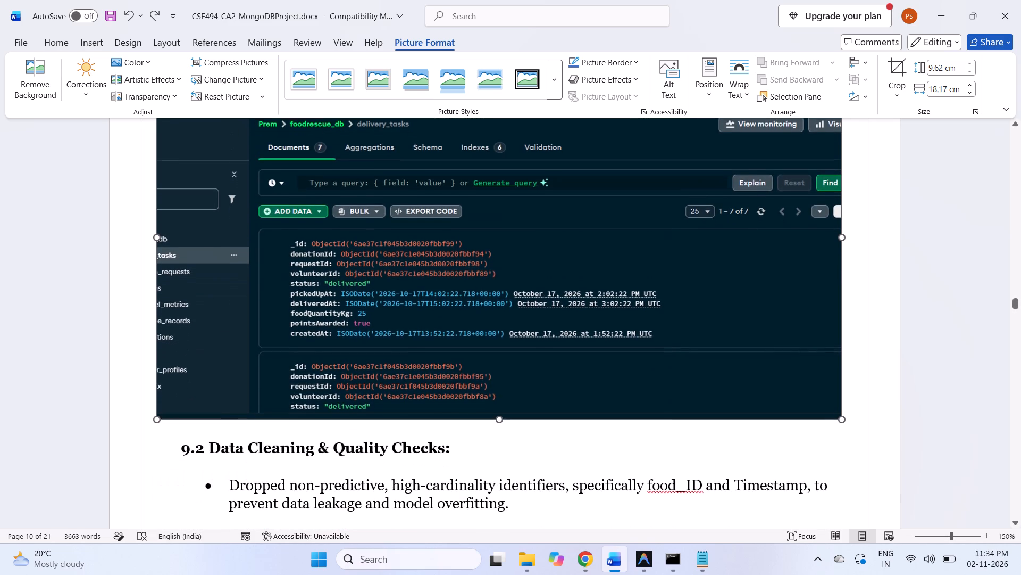
# Switch to File Explorer and open the newest Atlas screenshot, Screenshot 2026-11-02 233335.png, from the Gallery.
pyautogui.click(526, 565)
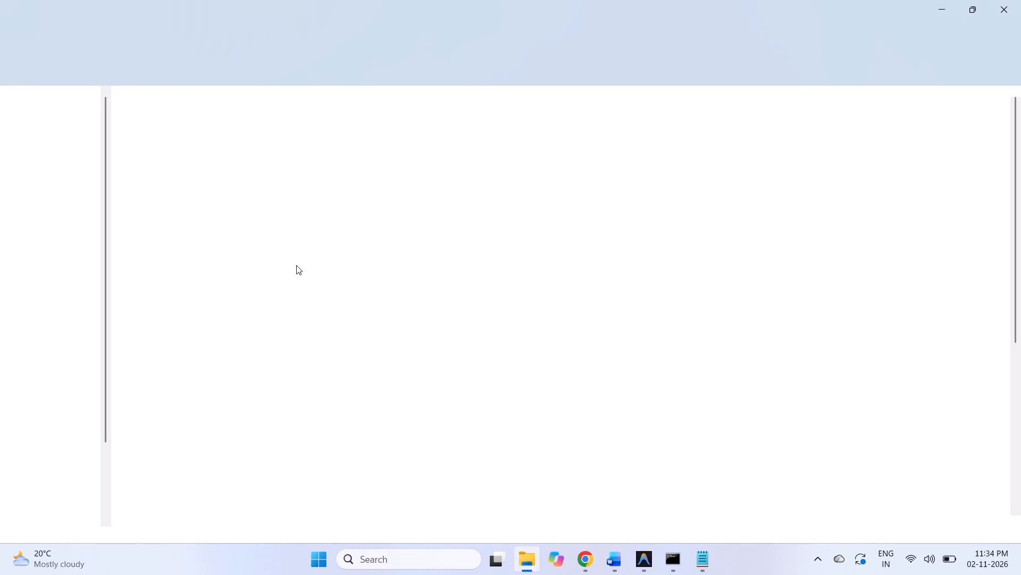
pyautogui.click(40, 112)
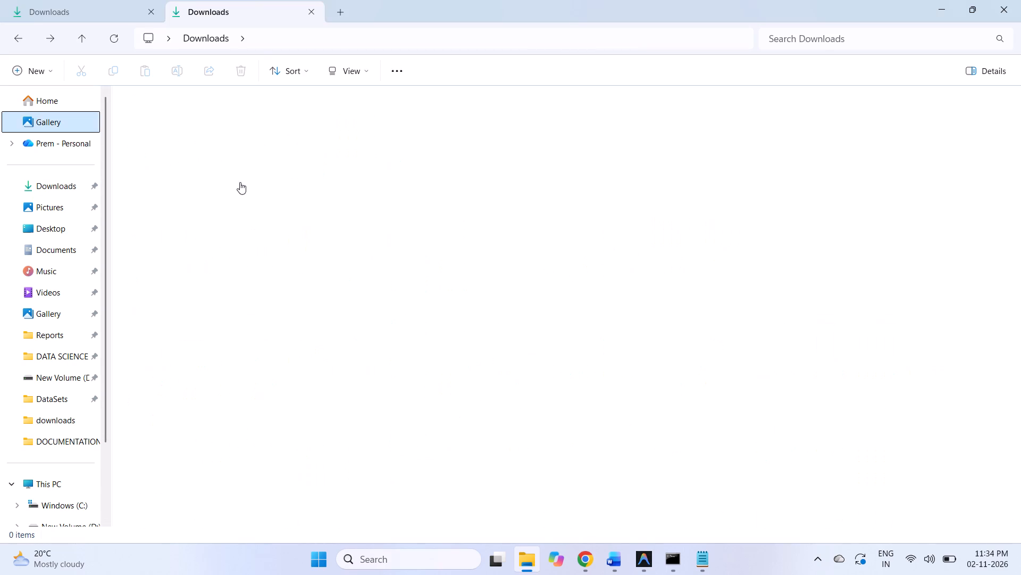
pyautogui.click(314, 203)
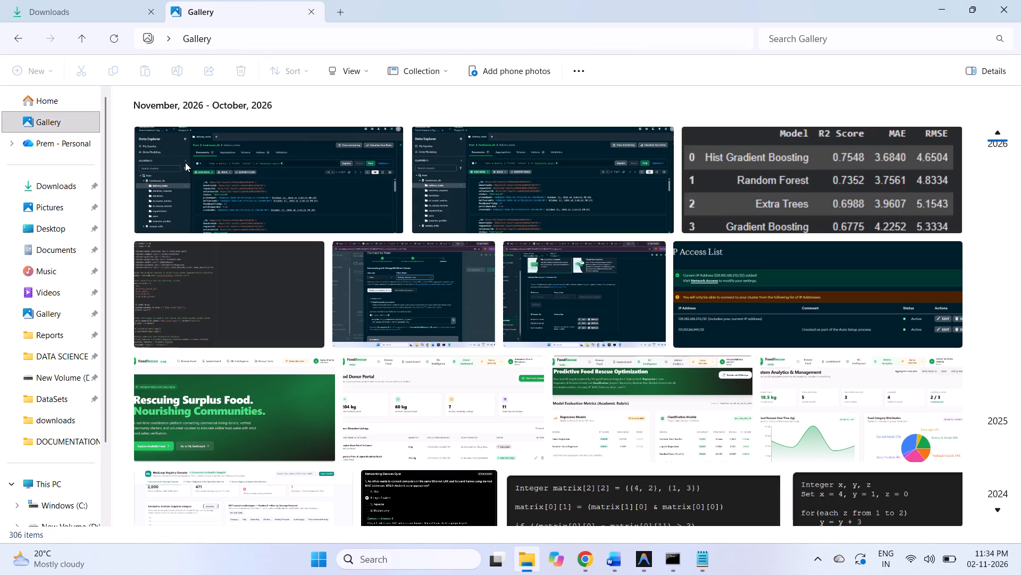
pyautogui.doubleClick(209, 164)
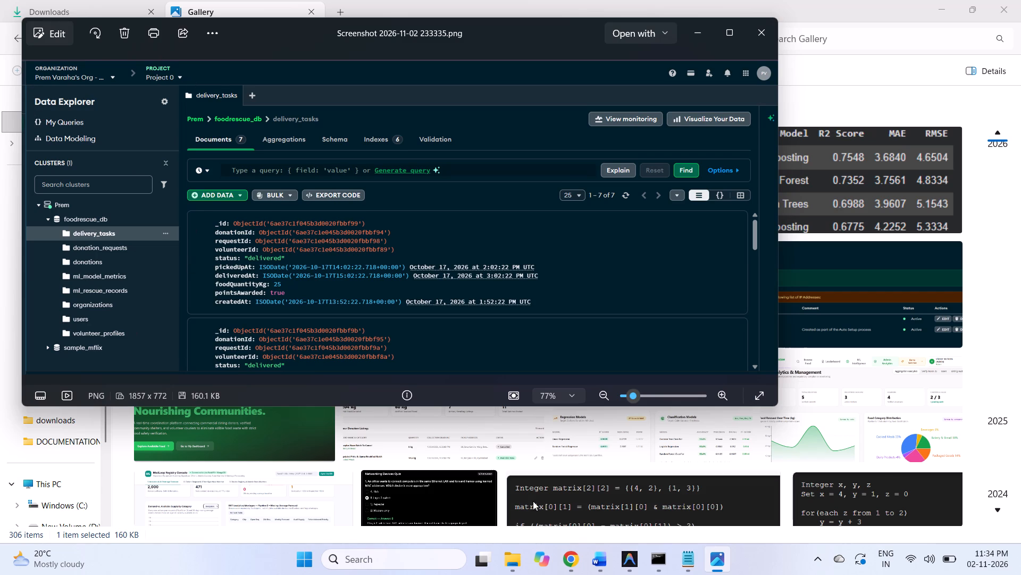
# Switch to Word and apply the shadowed white frame picture style to the delivery_tasks picture above 9.2.
pyautogui.click(607, 561)
pyautogui.click(442, 331)
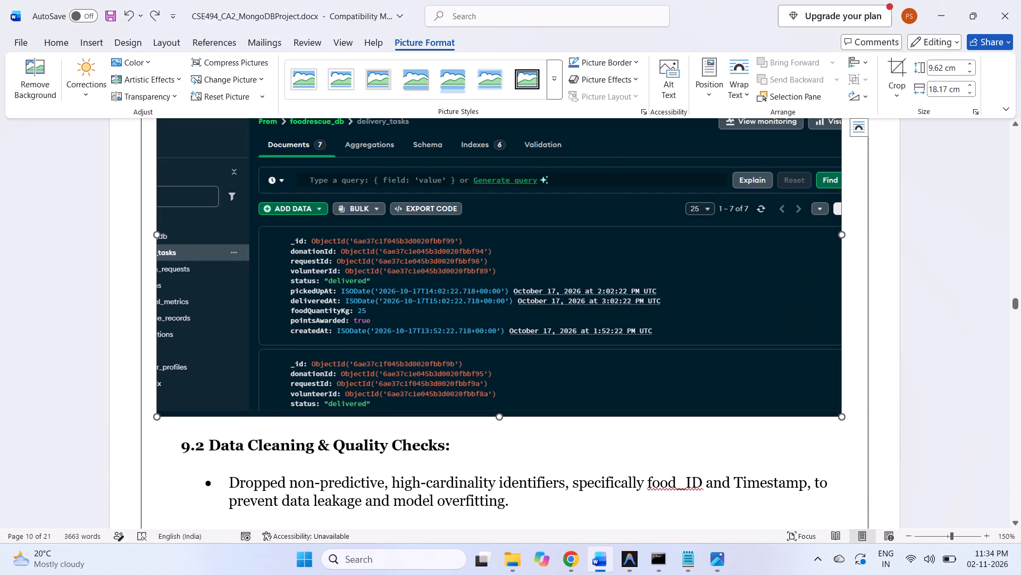
pyautogui.scroll(1, 442, 331)
pyautogui.click(302, 76)
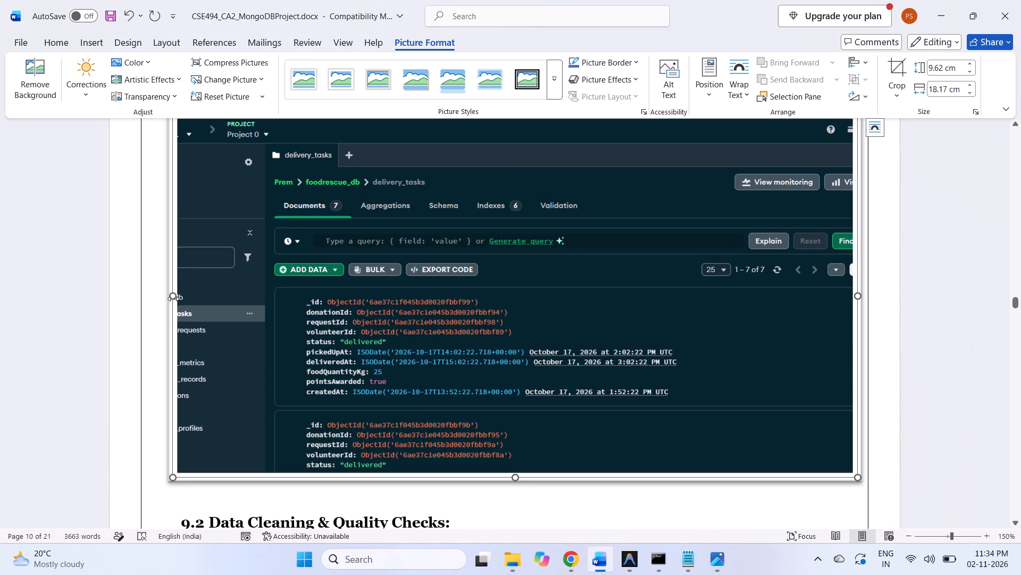
# Adjust the width of the framed delivery_tasks picture to about 18 cm without changing its height.
pyautogui.moveTo(171, 297); pyautogui.dragTo(349, 288)
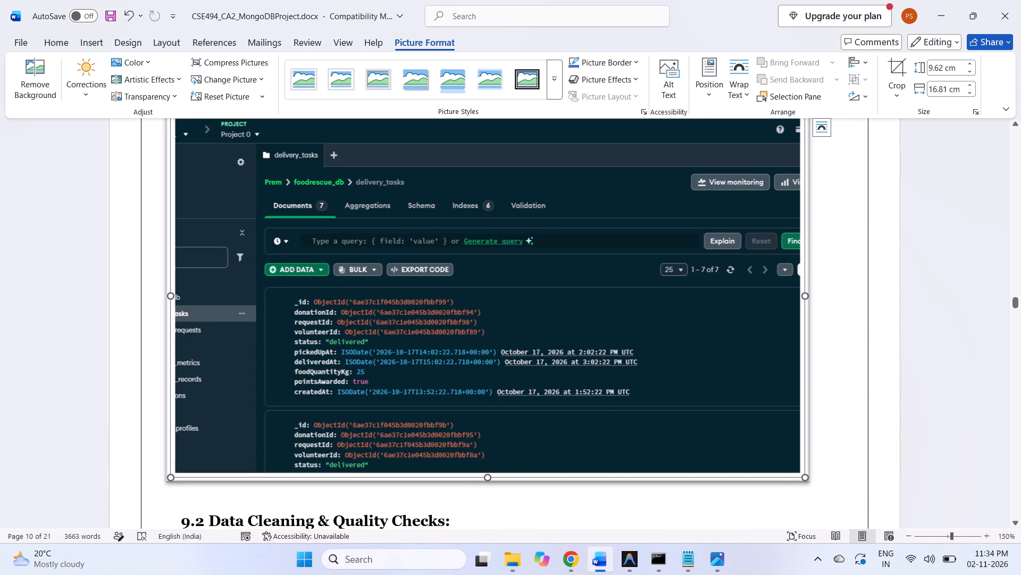
pyautogui.moveTo(805, 294); pyautogui.dragTo(816, 295)
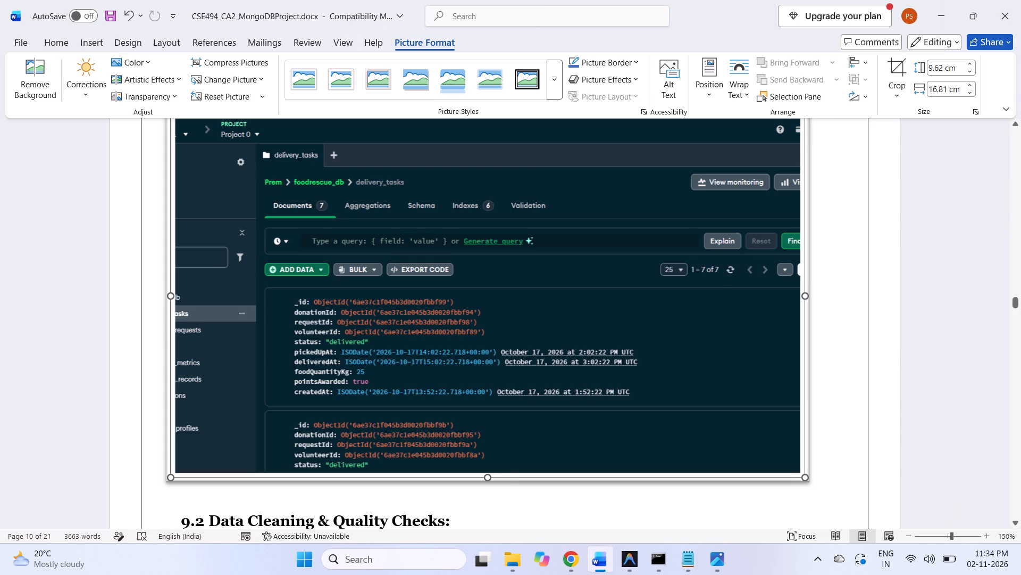
pyautogui.moveTo(816, 295); pyautogui.dragTo(850, 298)
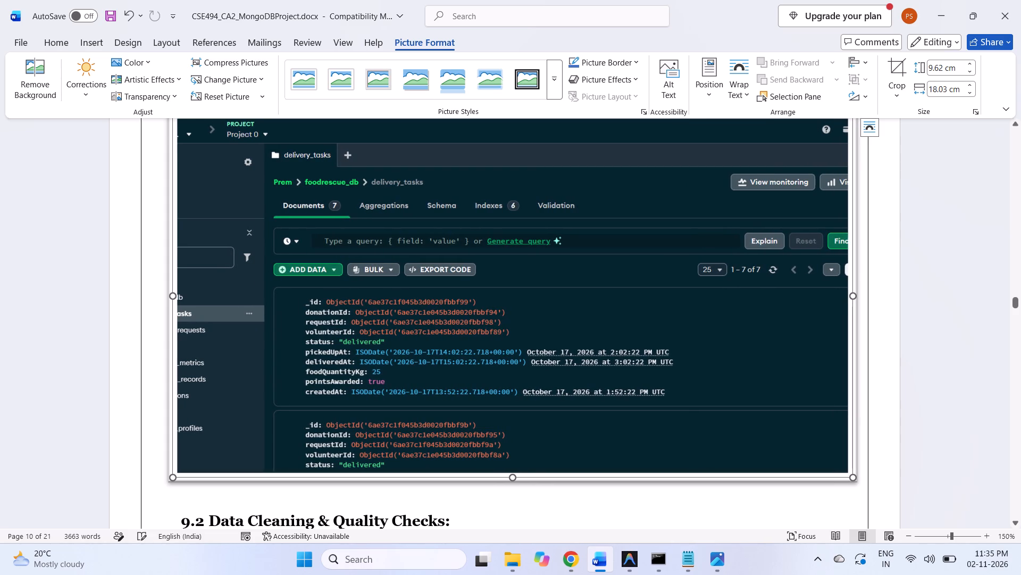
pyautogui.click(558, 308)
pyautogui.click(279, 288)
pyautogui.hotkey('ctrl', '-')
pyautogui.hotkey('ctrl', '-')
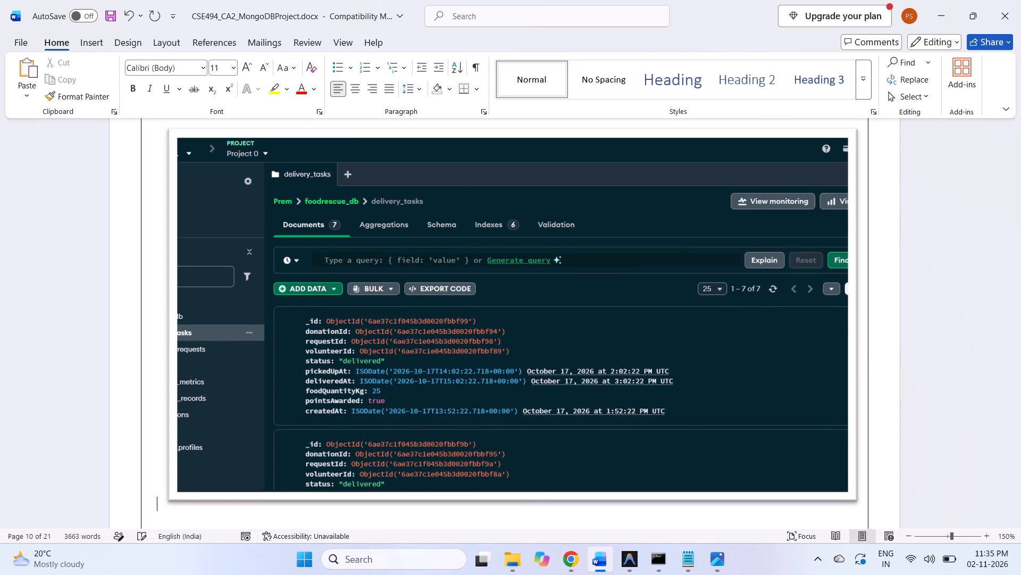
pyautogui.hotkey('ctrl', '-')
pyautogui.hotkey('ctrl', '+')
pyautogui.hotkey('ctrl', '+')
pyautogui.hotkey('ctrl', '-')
# Shrink the delivery_tasks picture proportionally in small increments to a height slightly below 9.6 cm.
pyautogui.click(327, 294)
pyautogui.click(327, 294)
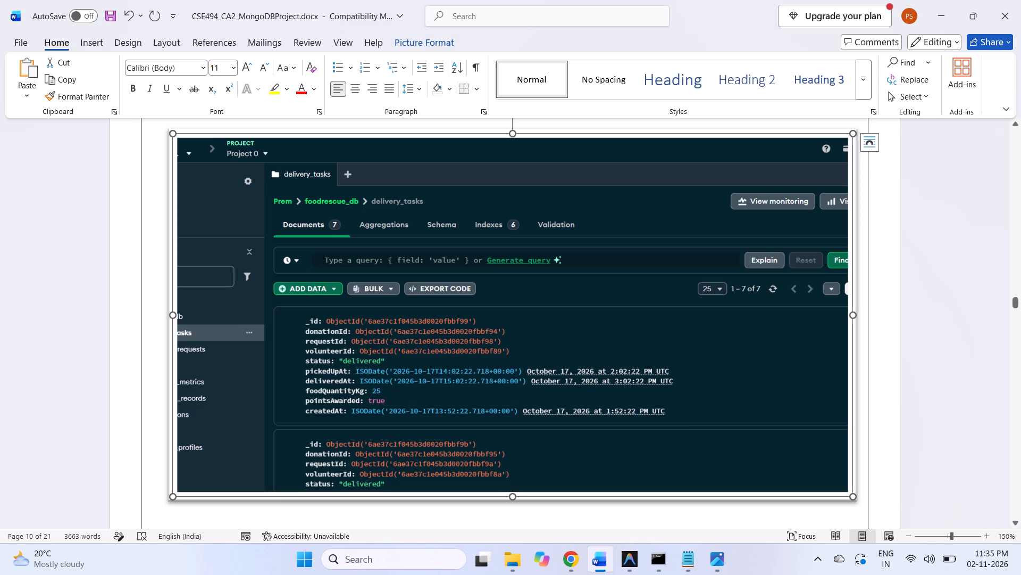
pyautogui.click(400, 49)
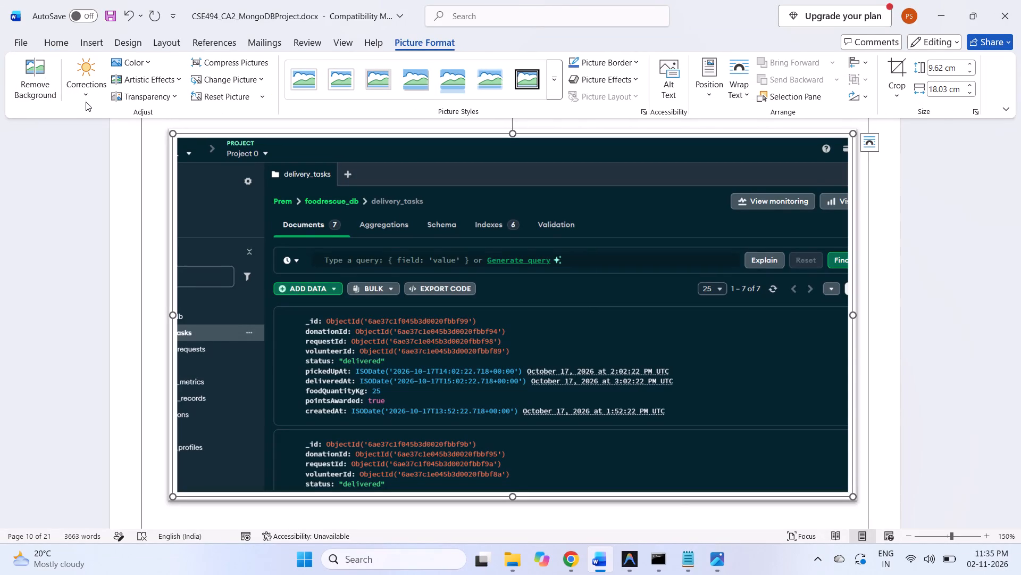
pyautogui.click(157, 63)
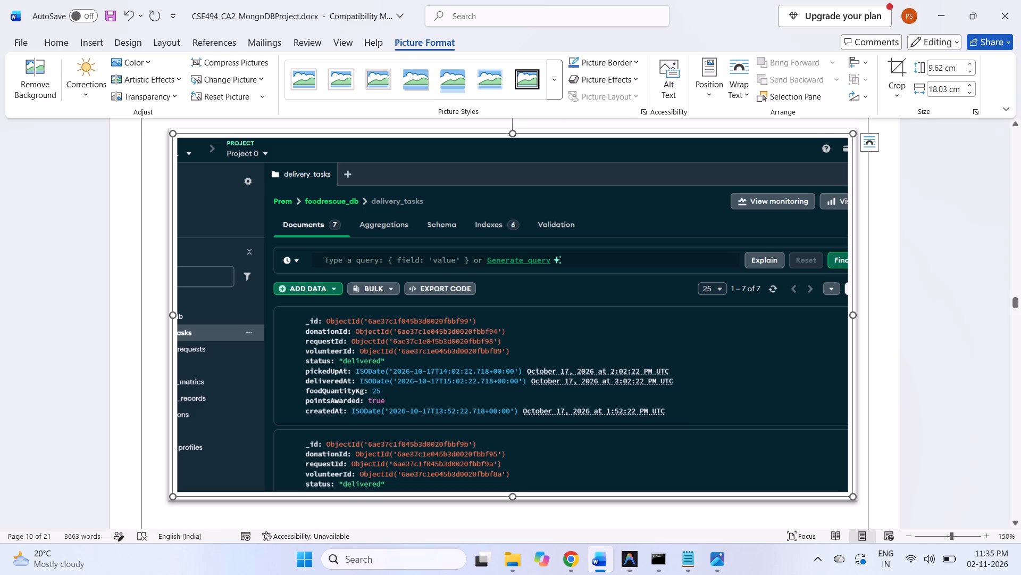
pyautogui.tripleClick(970, 73)
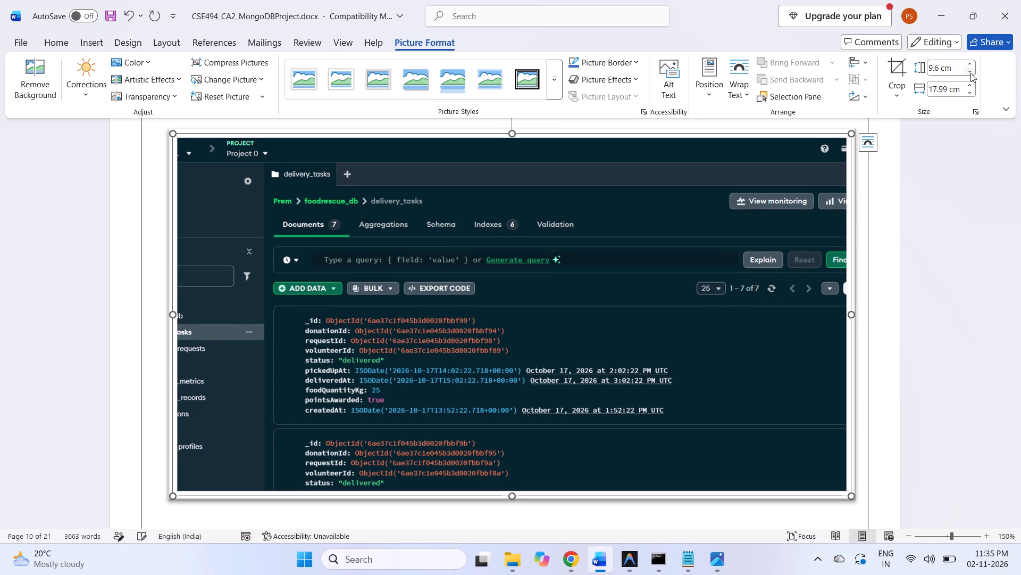
pyautogui.click(970, 73)
pyautogui.click(960, 244)
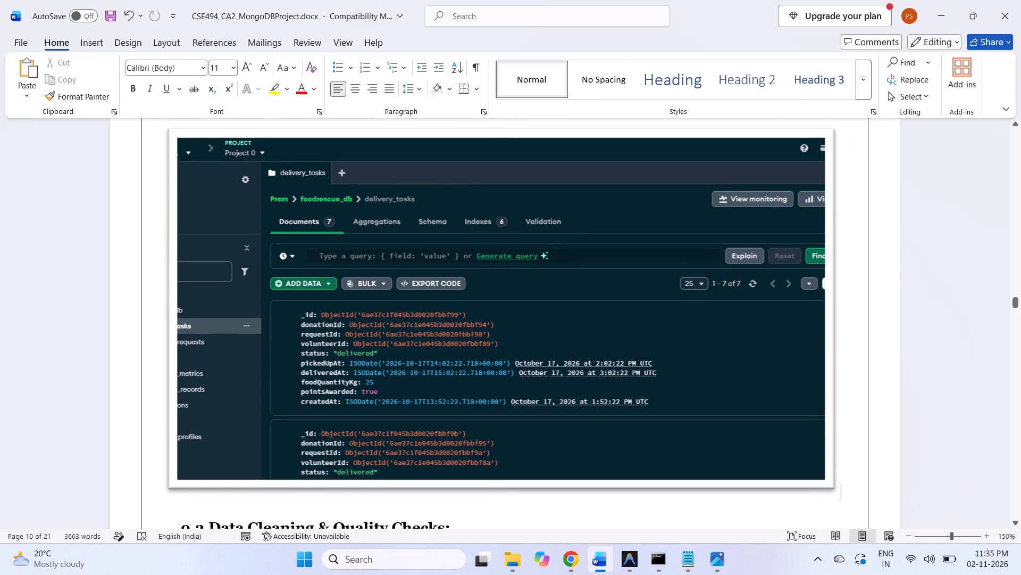
# Review the report from section 9.2 through Results and Discussion and back to section 7 for leftover VoltPredict content.
pyautogui.scroll(-4, 600, 294)
pyautogui.scroll(1, 600, 294)
pyautogui.scroll(-2, 600, 294)
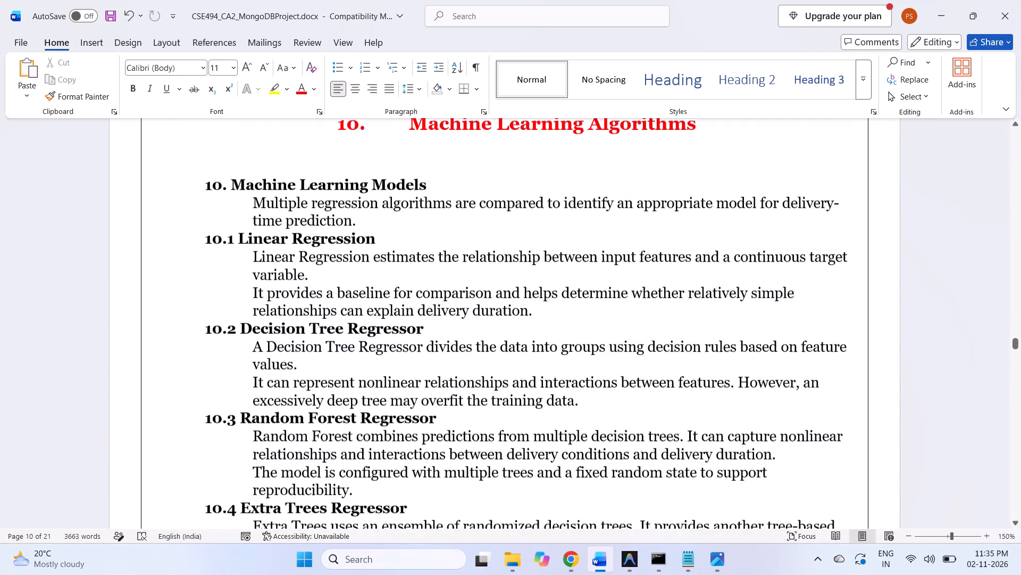
pyautogui.scroll(1, 600, 294)
pyautogui.scroll(-4, 600, 294)
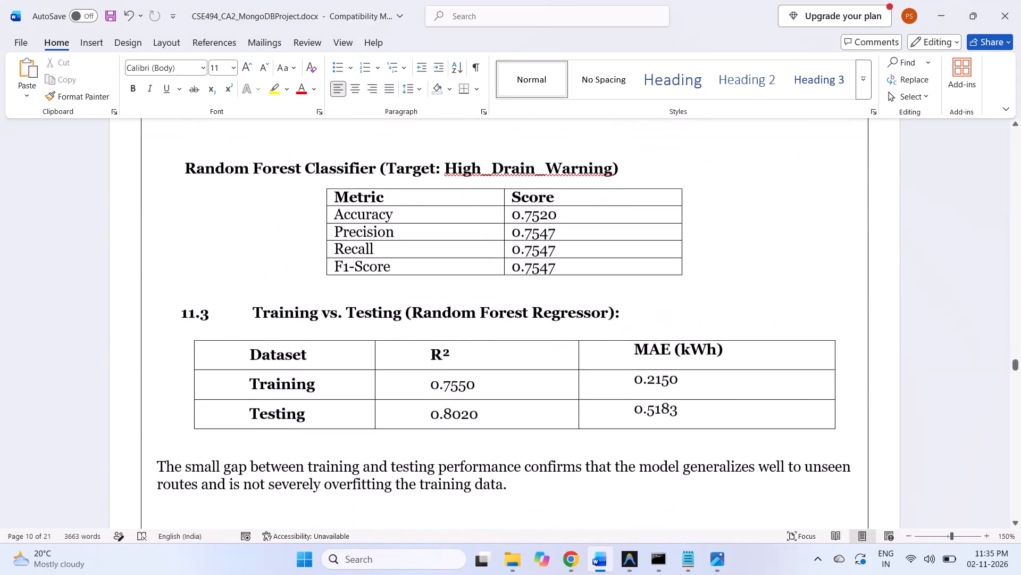
pyautogui.scroll(-3, 600, 294)
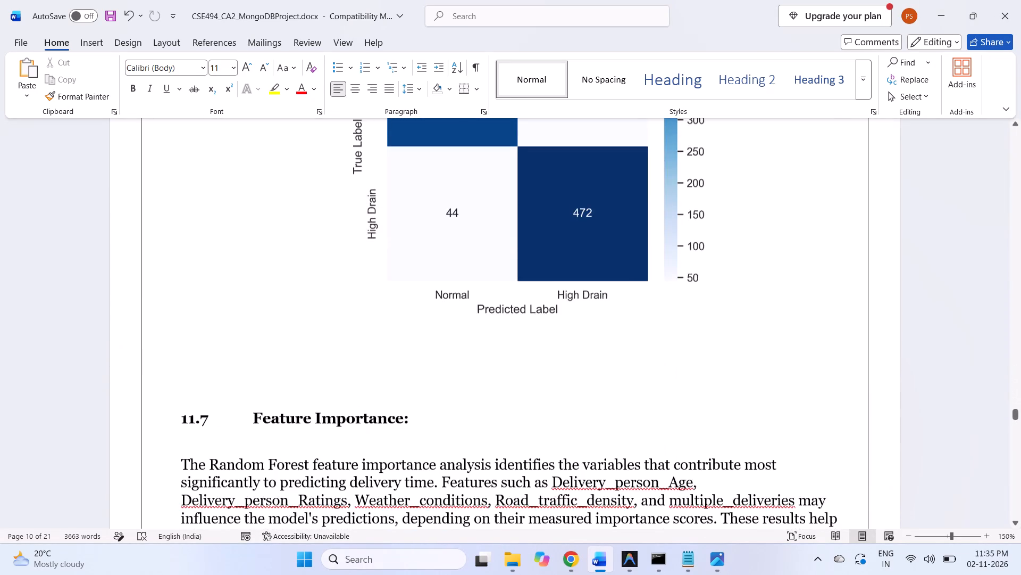
pyautogui.scroll(-6, 600, 294)
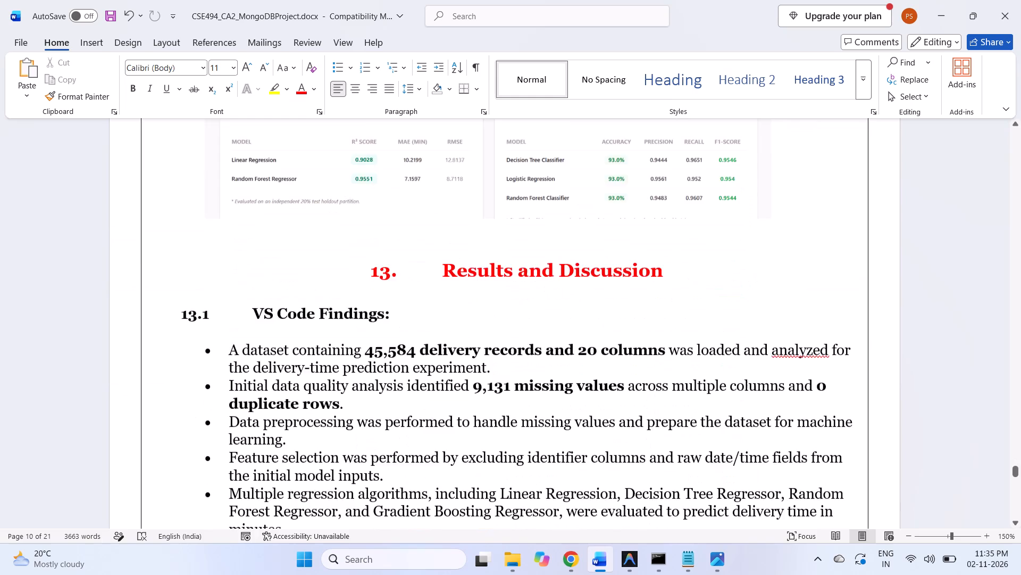
pyautogui.scroll(-5, 600, 294)
pyautogui.scroll(6, 394, 245)
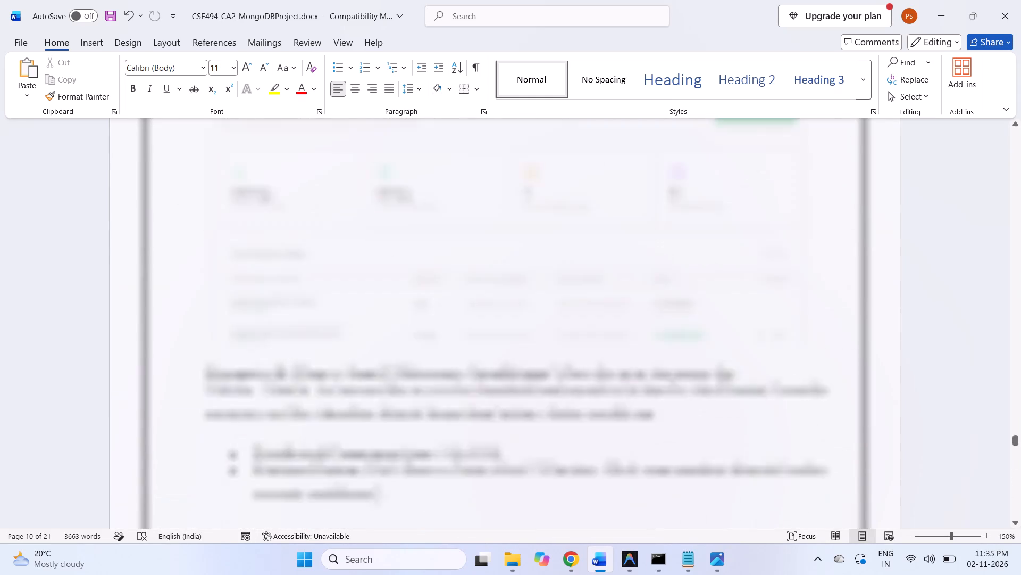
pyautogui.scroll(15, 394, 245)
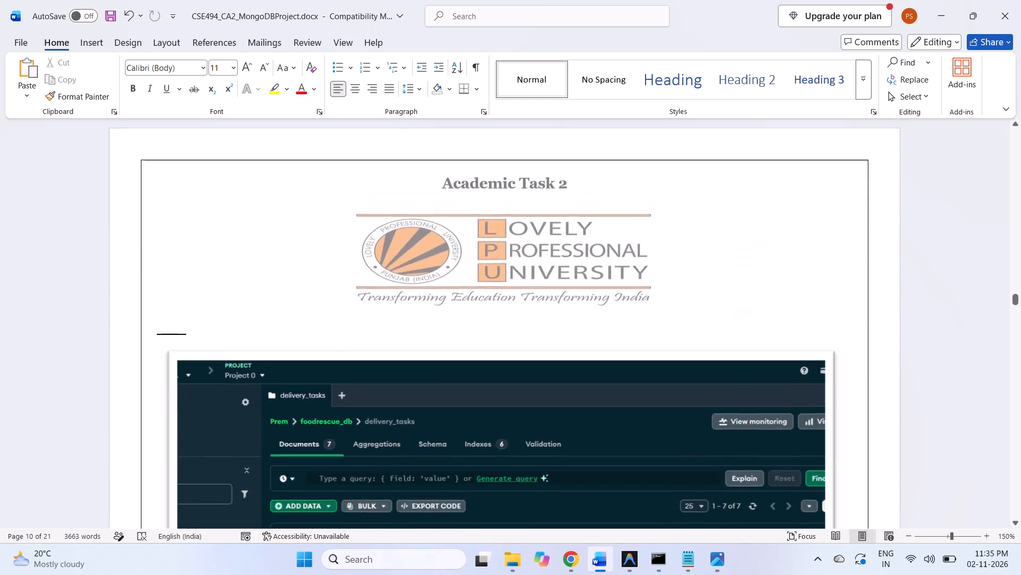
pyautogui.scroll(4, 394, 245)
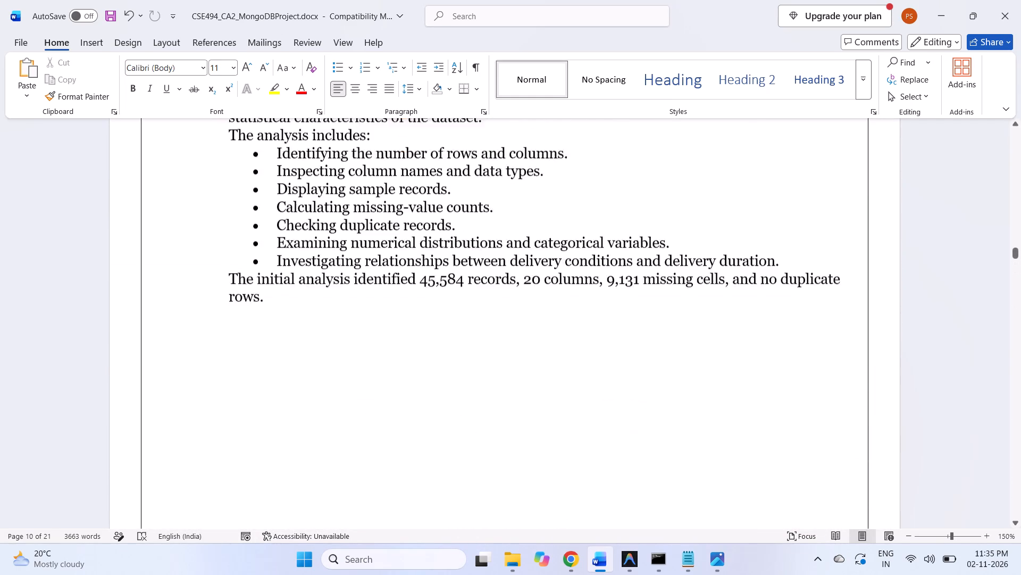
pyautogui.scroll(4, 394, 245)
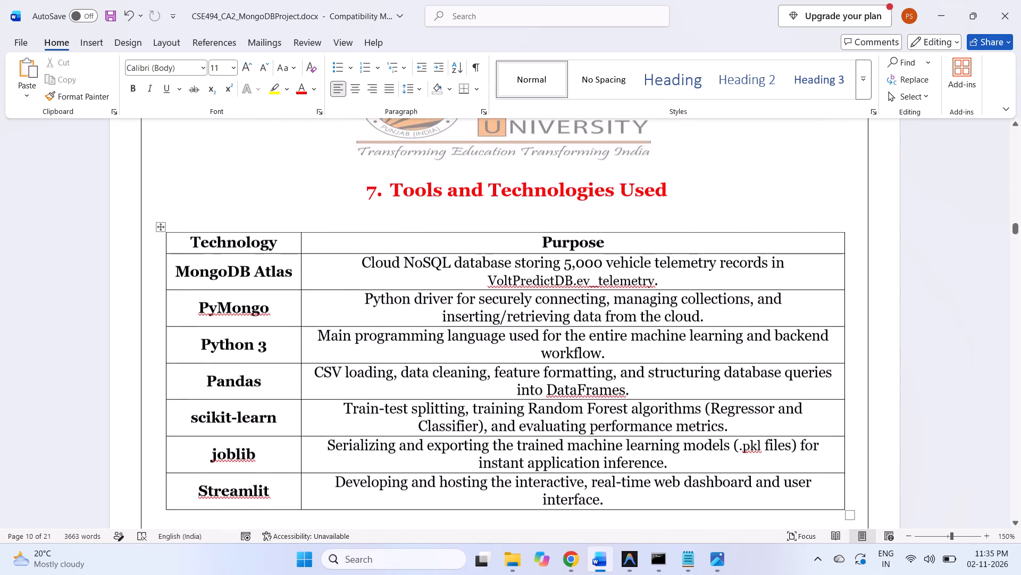
# Copy the MongoDB Atlas row, both technology and purpose, from the Tools and Technologies Used table in section 7.
pyautogui.rightClick(394, 245)
pyautogui.click(436, 270)
pyautogui.click(330, 270)
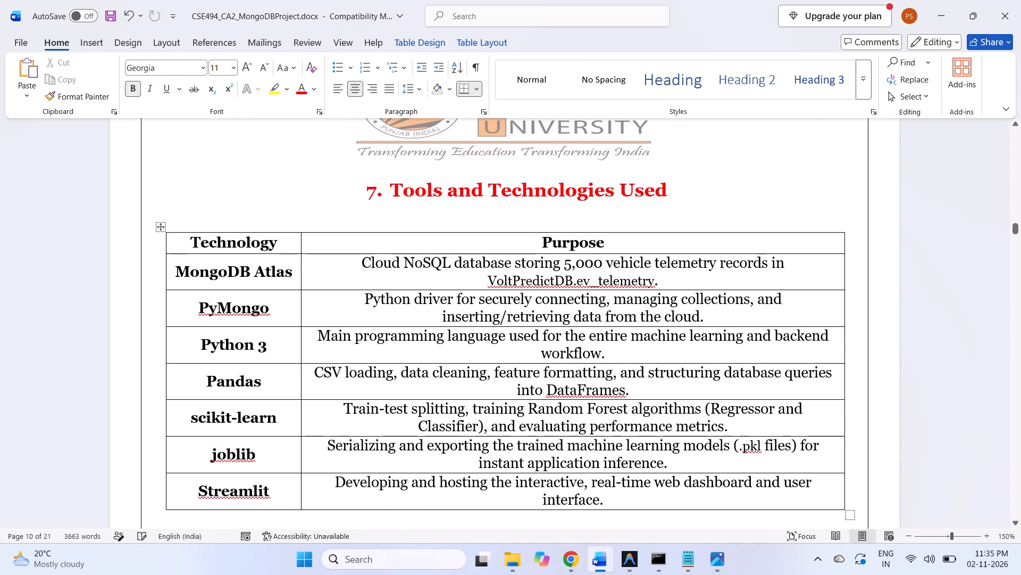
pyautogui.moveTo(175, 260); pyautogui.dragTo(651, 278)
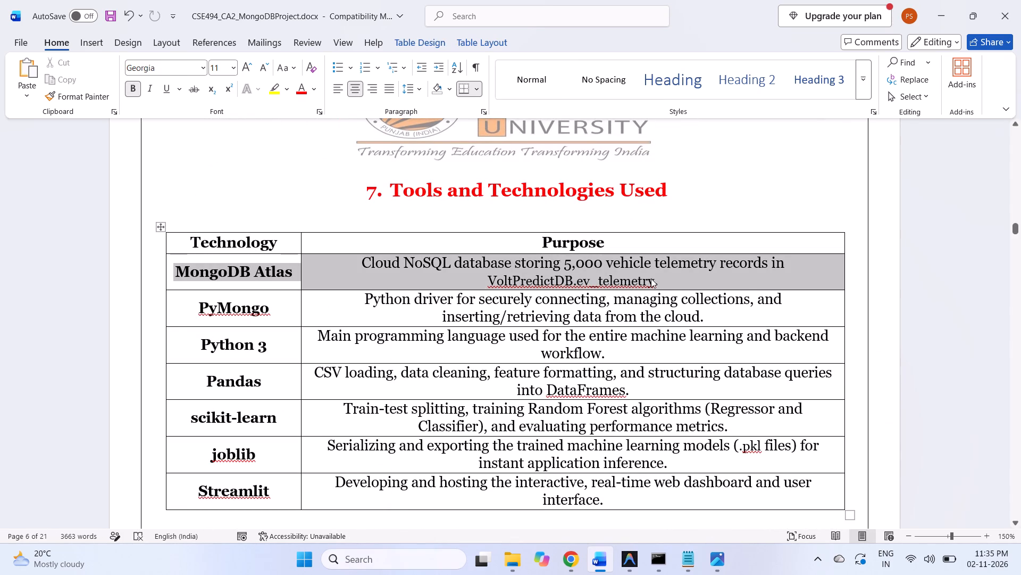
pyautogui.hotkey('ctrl', 'c')
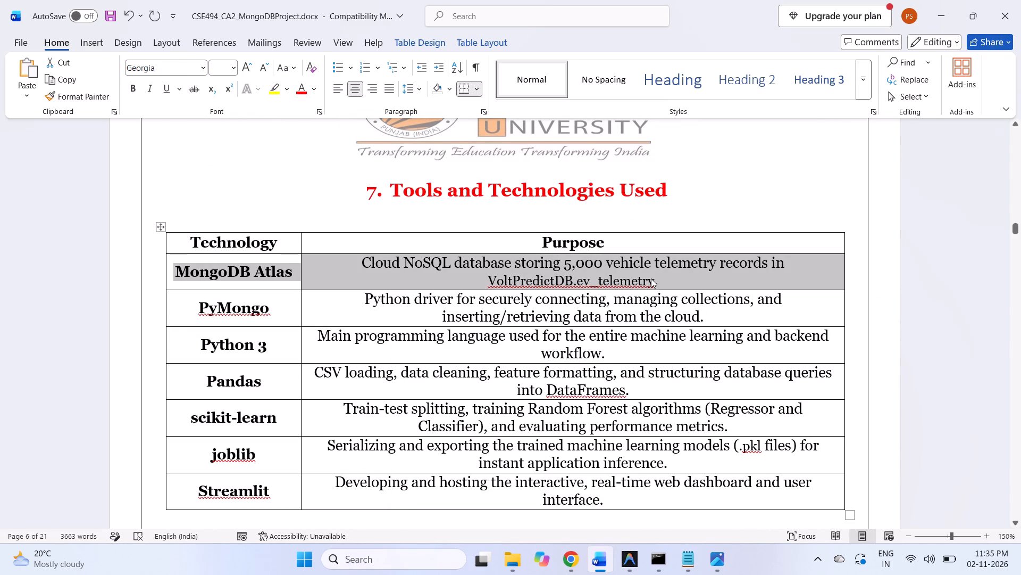
# Close the delivery_tasks screenshot in Photos and the File Explorer window.
pyautogui.hotkey('alt', 'Tab')
pyautogui.click(752, 34)
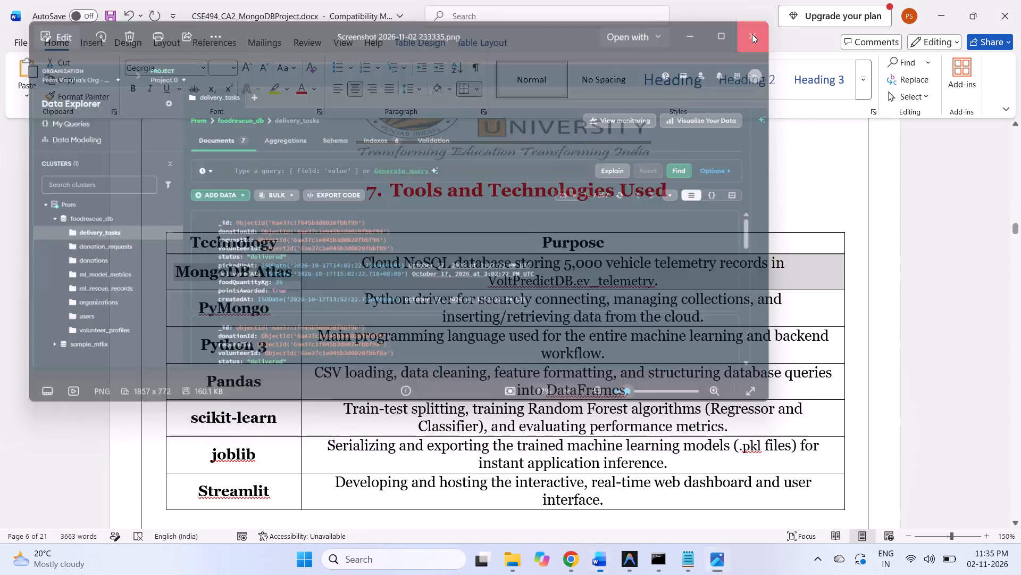
pyautogui.hotkey('alt', 'Tab')
pyautogui.click(1008, 4)
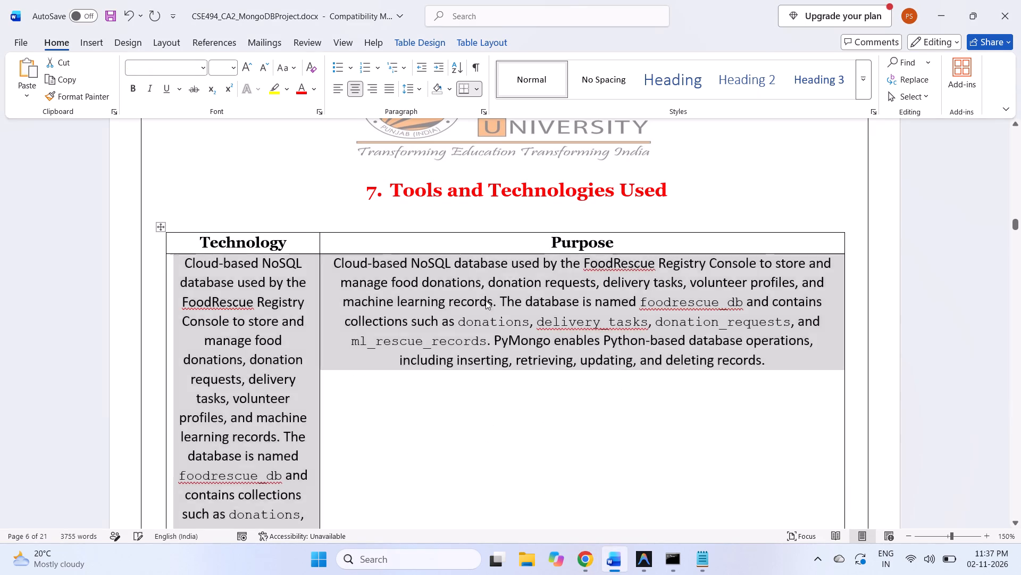
# Replace the purpose text of the MongoDB Atlas row with the copied foodrescue_db description.
pyautogui.click(580, 270)
pyautogui.moveTo(661, 281); pyautogui.dragTo(535, 269)
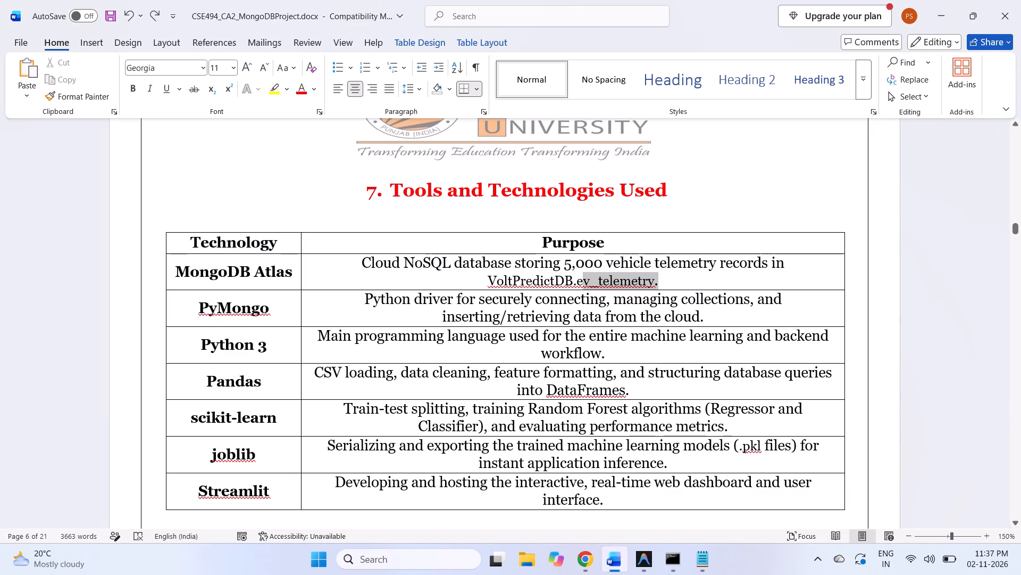
pyautogui.moveTo(535, 269); pyautogui.dragTo(412, 260)
pyautogui.hotkey('ctrl', 'v')
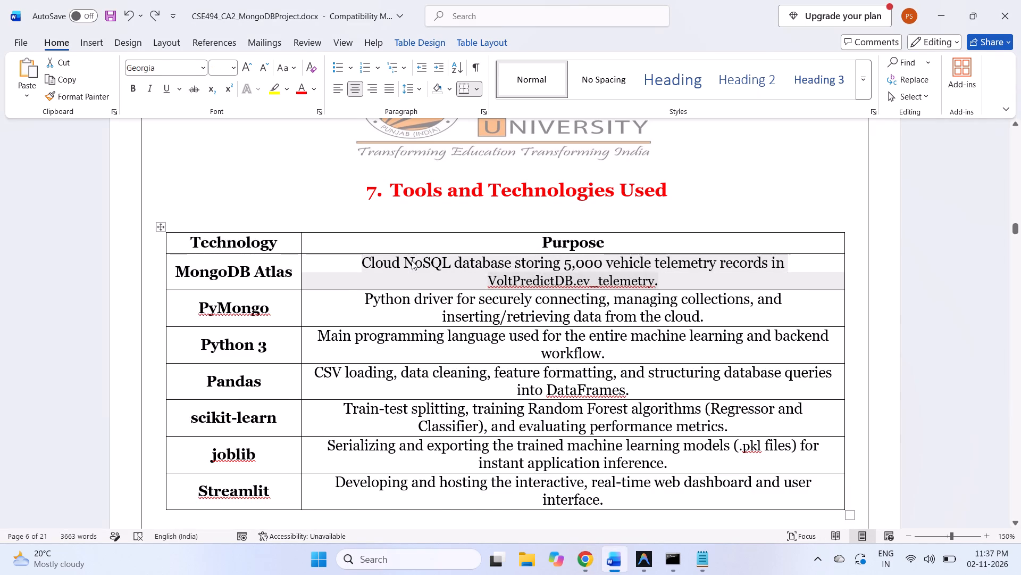
pyautogui.click(412, 260)
pyautogui.click(448, 308)
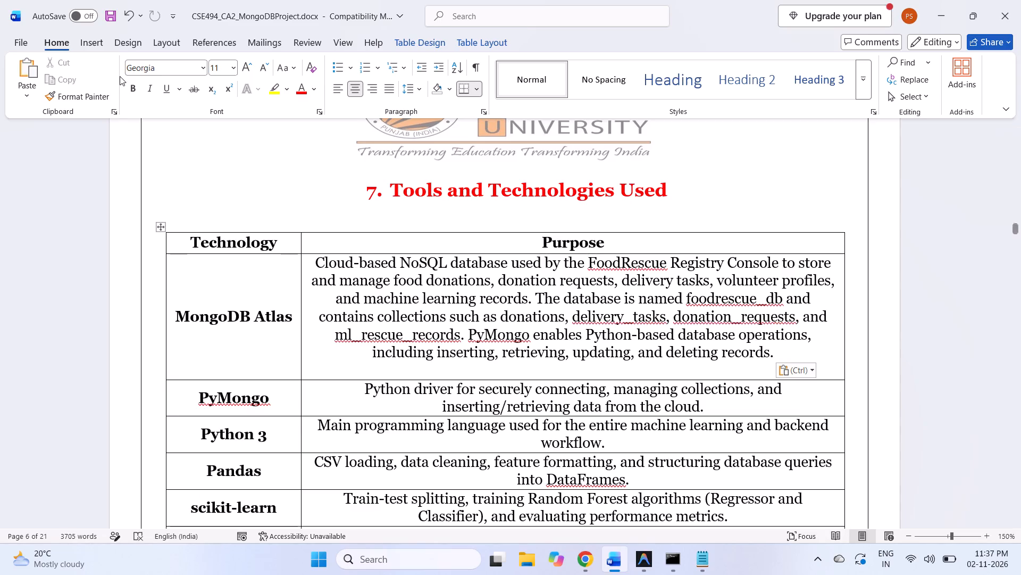
# Export the report as a PDF named Prem_CSE494_CA2_MongoDBProject.pdf in Downloads, replacing the existing file.
pyautogui.click(22, 38)
pyautogui.click(26, 237)
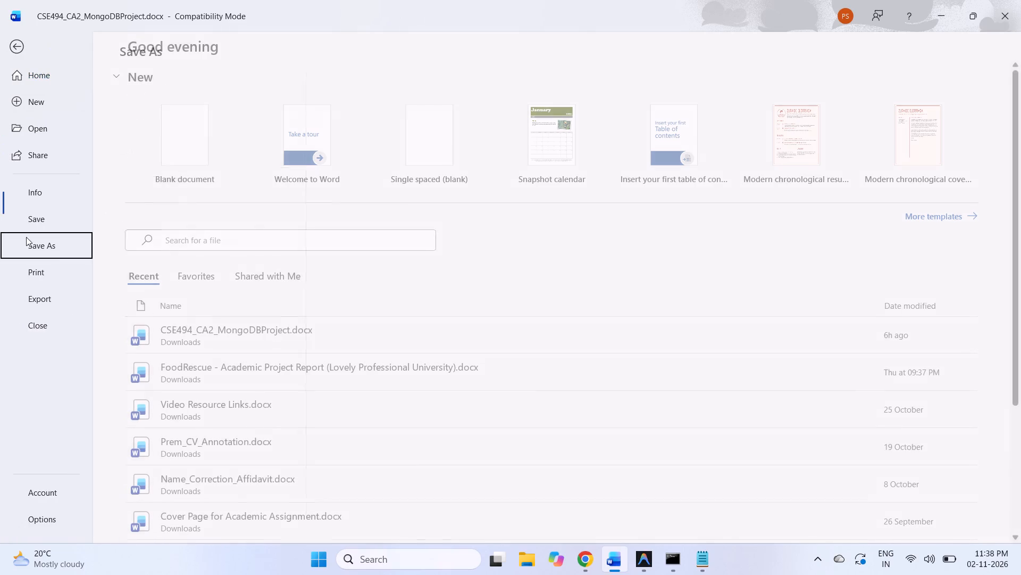
pyautogui.click(179, 352)
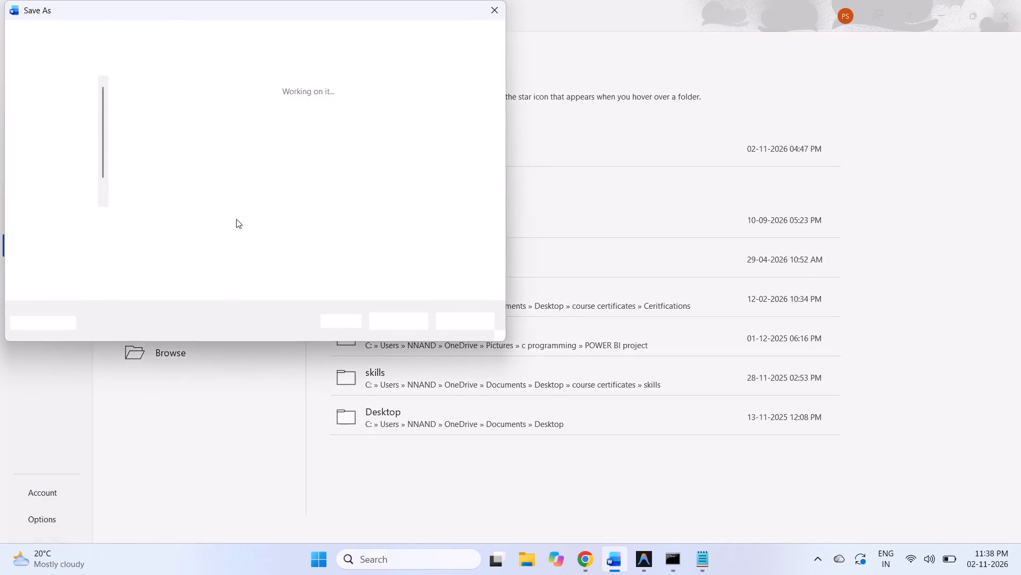
pyautogui.click(187, 241)
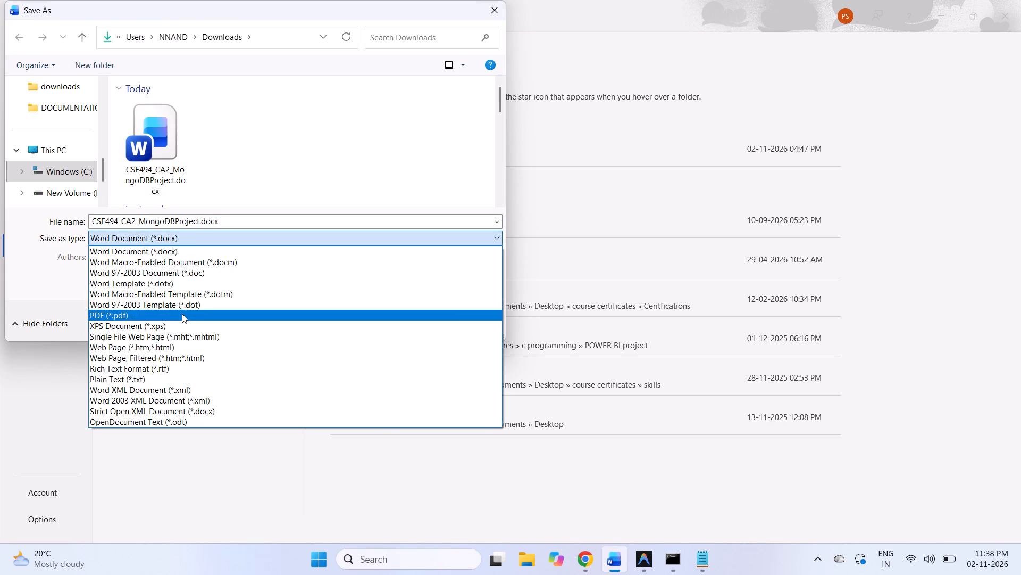
pyautogui.click(182, 314)
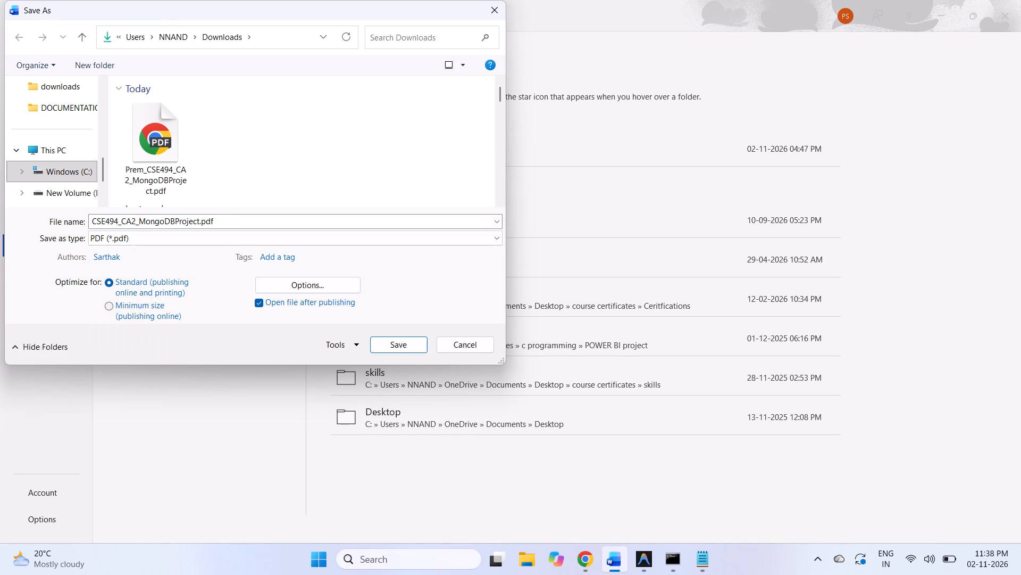
pyautogui.click(91, 221)
pyautogui.click(91, 221)
pyautogui.write('Prem_')
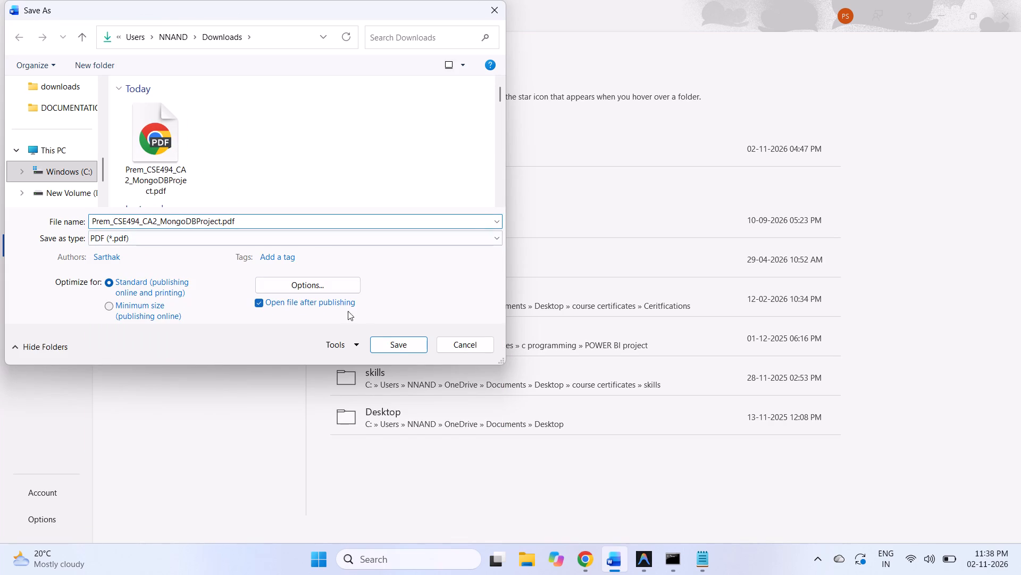
pyautogui.click(398, 348)
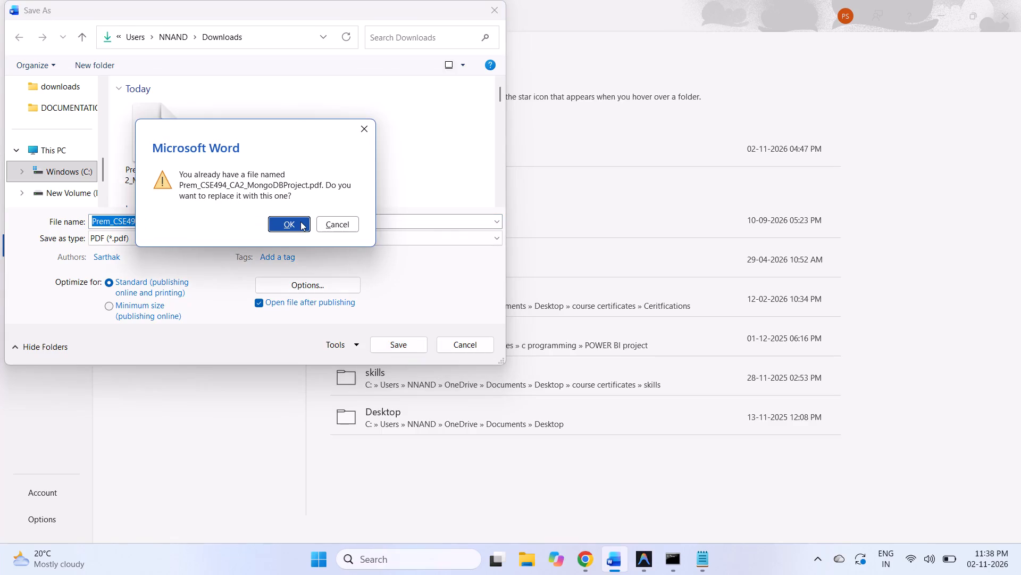
pyautogui.click(300, 221)
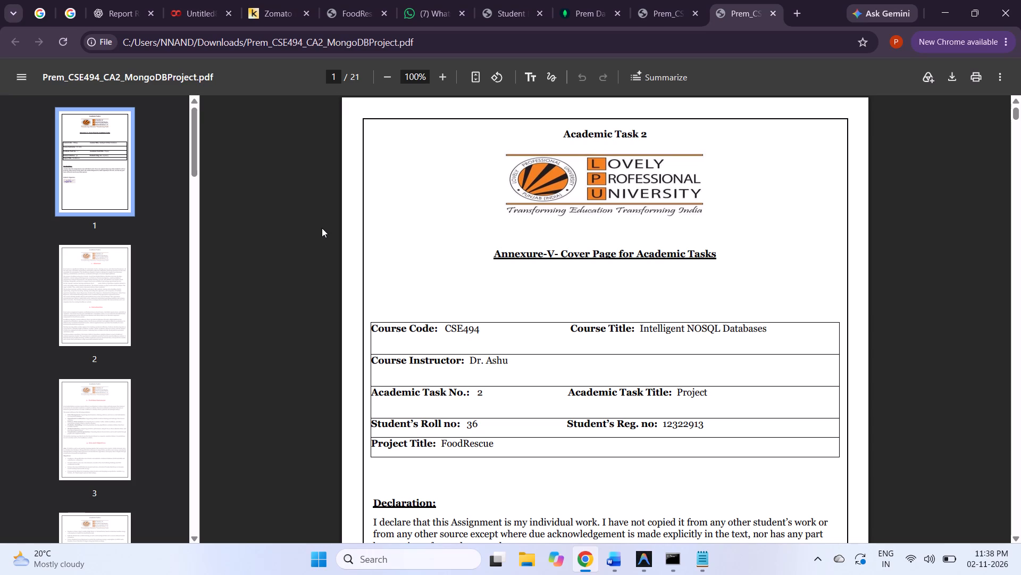
# Review the exported PDF from the cover page through the Conclusion, checking each section for leftover VoltPredict content.
pyautogui.scroll(-4, 322, 228)
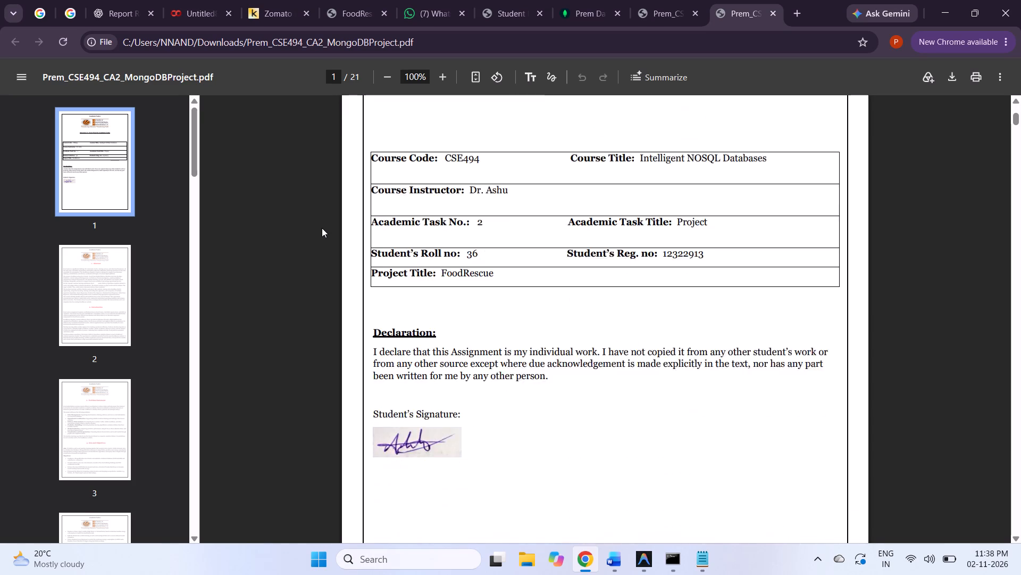
pyautogui.scroll(-1, 322, 228)
pyautogui.scroll(-2, 534, 273)
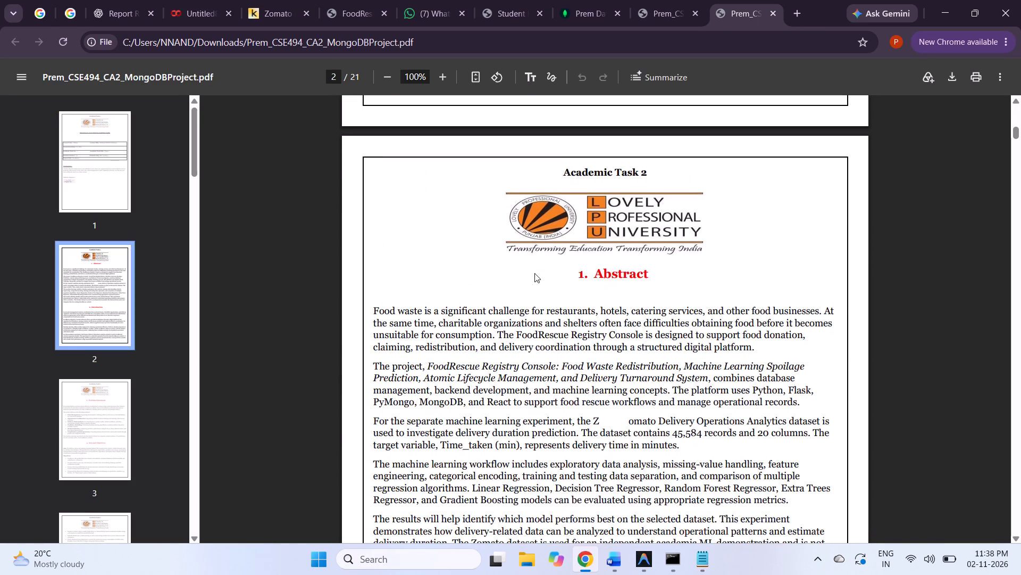
pyautogui.scroll(-3, 534, 273)
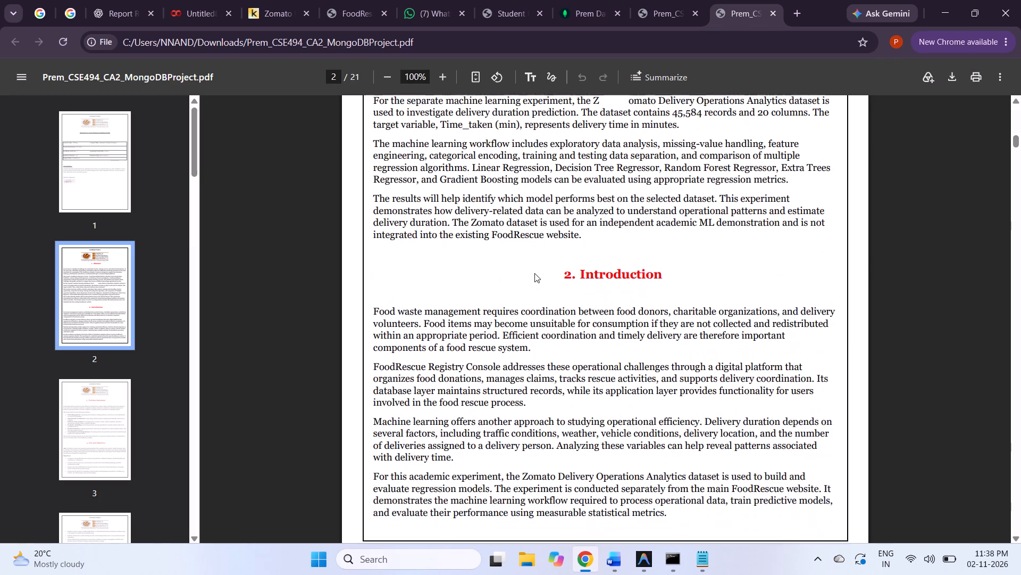
pyautogui.scroll(-6, 534, 273)
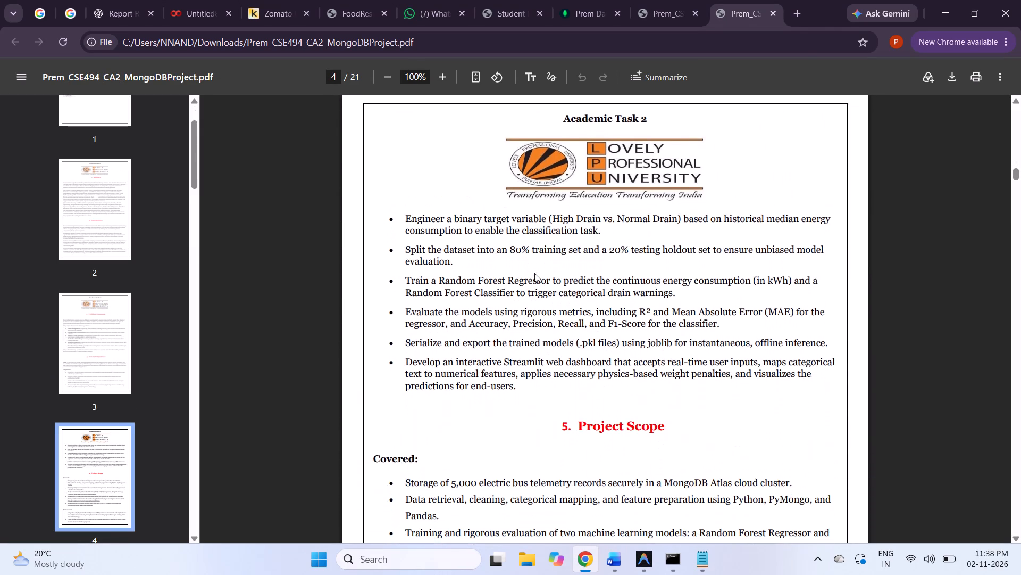
pyautogui.scroll(6, 534, 273)
pyautogui.scroll(-6, 534, 273)
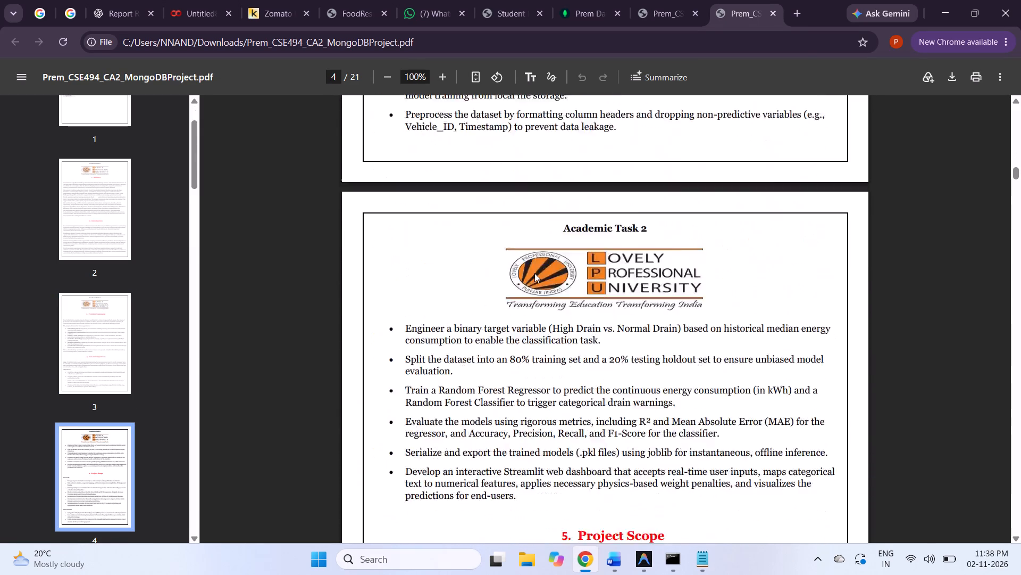
pyautogui.scroll(-7, 534, 273)
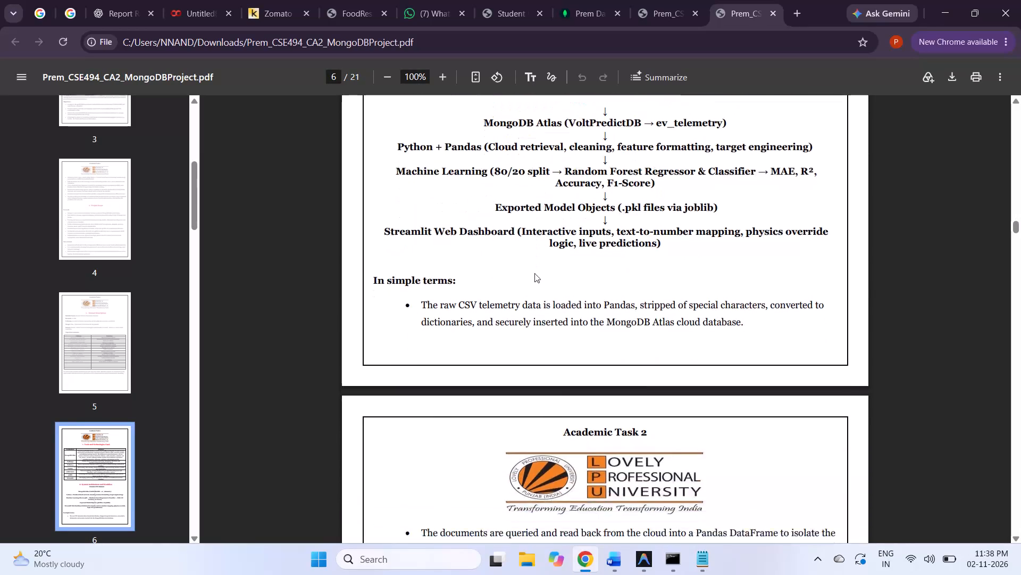
pyautogui.scroll(-6, 534, 273)
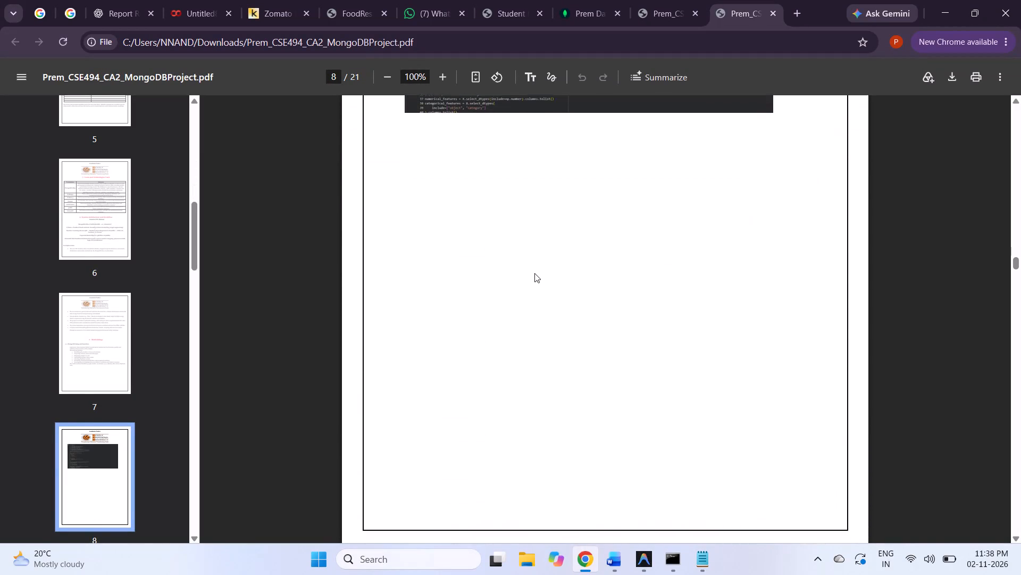
pyautogui.scroll(-9, 534, 273)
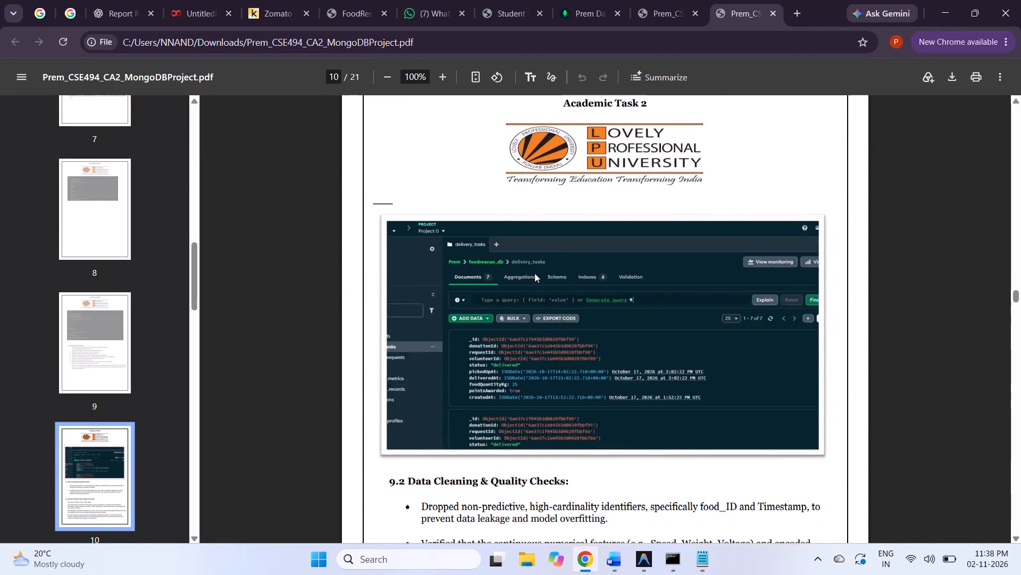
pyautogui.scroll(-6, 534, 273)
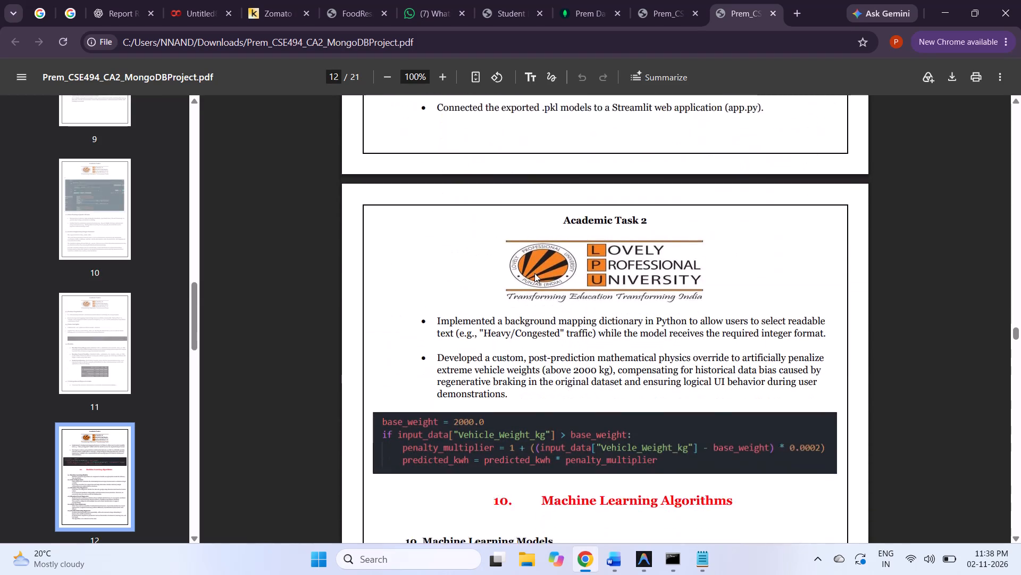
pyautogui.scroll(-6, 534, 273)
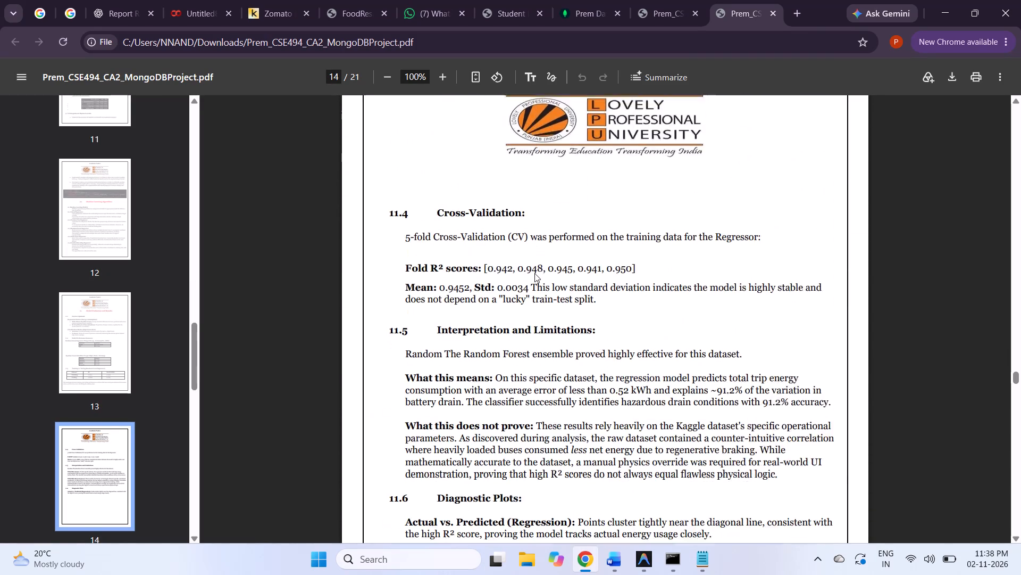
pyautogui.scroll(-7, 534, 273)
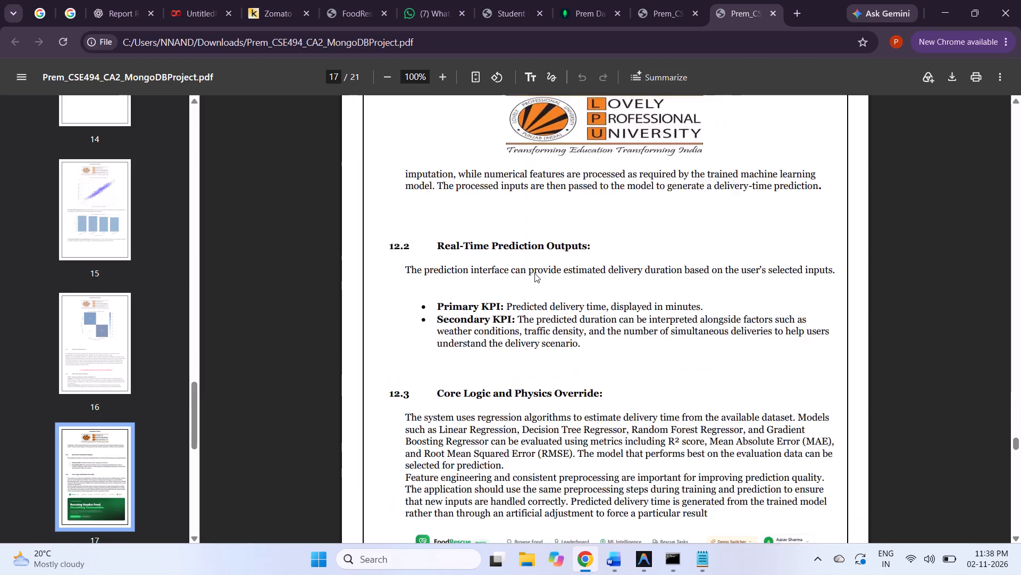
pyautogui.scroll(12, 534, 273)
pyautogui.scroll(-9, 534, 273)
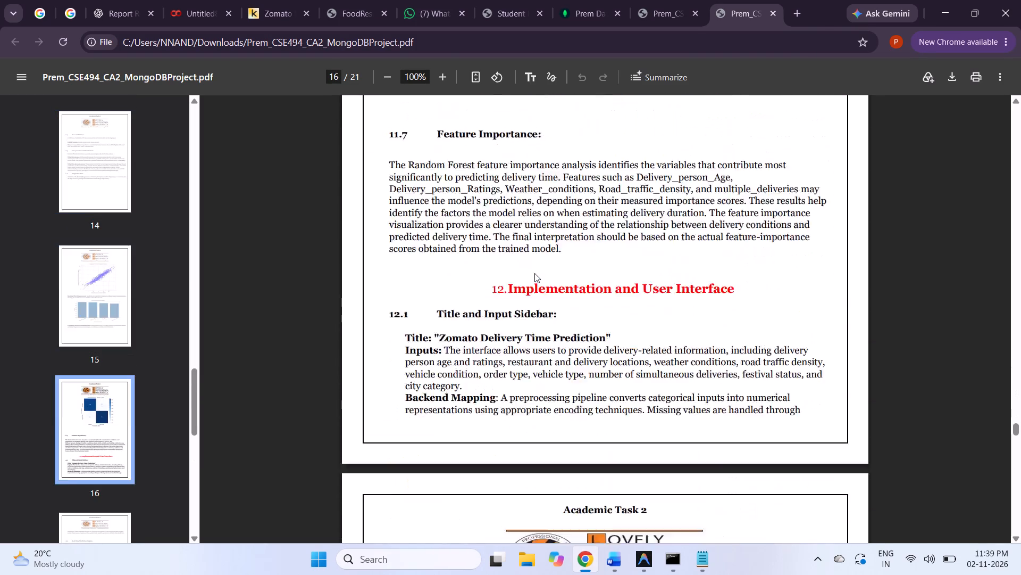
pyautogui.scroll(-5, 534, 273)
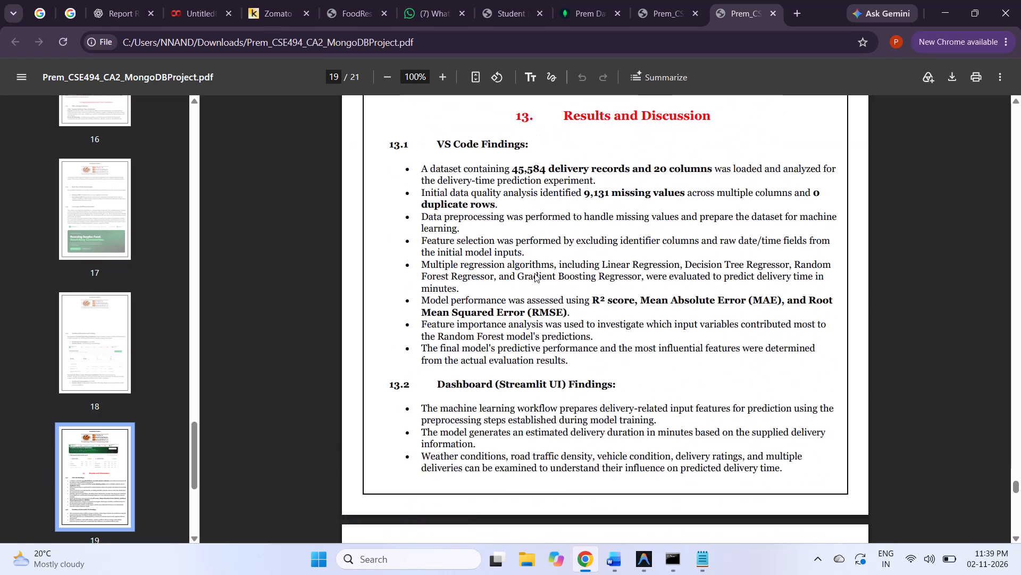
pyautogui.scroll(-3, 534, 273)
# Go back through the exported PDF from the Conclusion towards the Methodology section, rechecking the dashboard, model and data preparation content.
pyautogui.scroll(6, 534, 273)
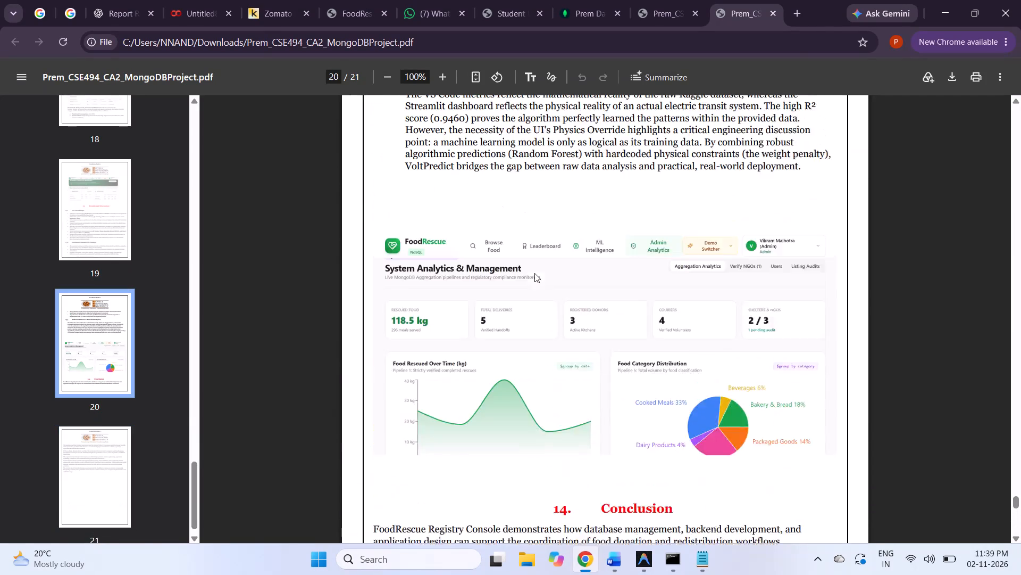
pyautogui.scroll(9, 534, 273)
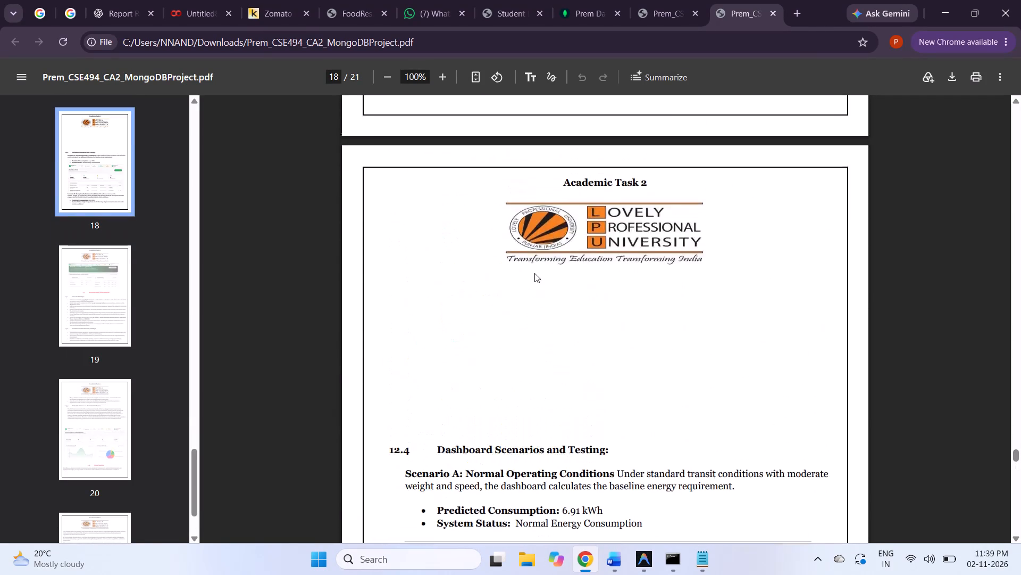
pyautogui.scroll(16, 534, 273)
pyautogui.scroll(8, 534, 273)
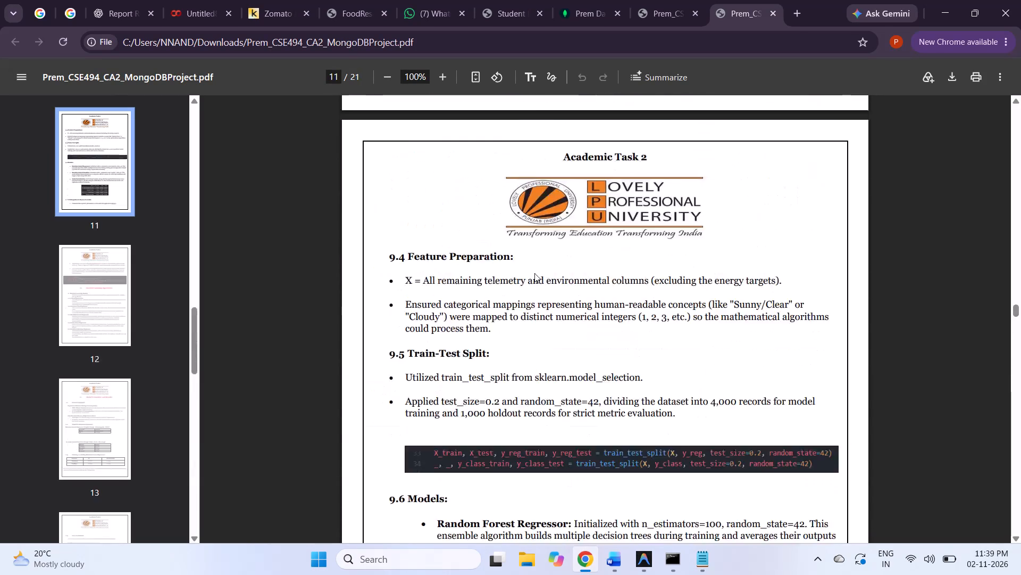
pyautogui.scroll(9, 534, 273)
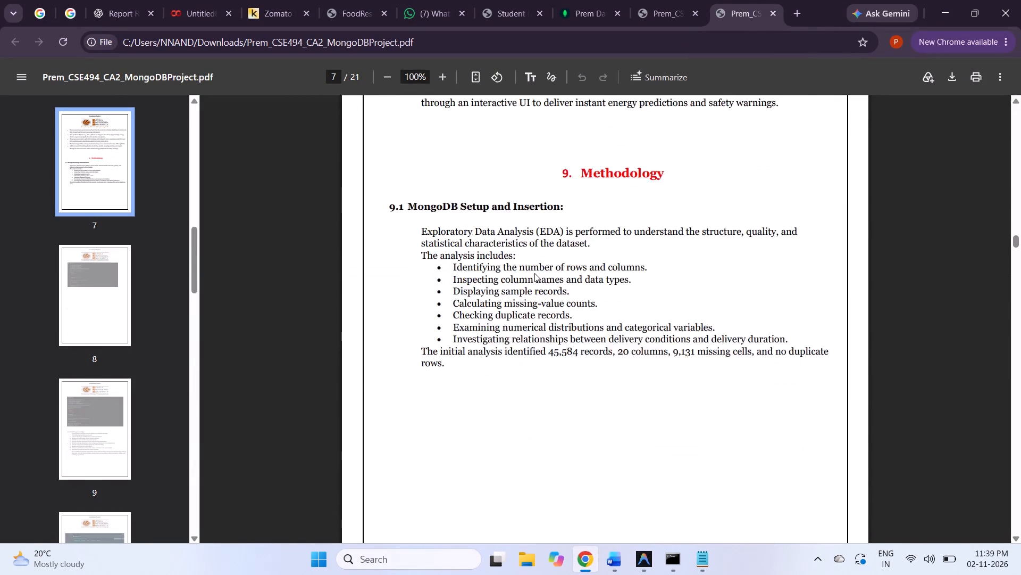
# Recheck the tools table and the System Architecture and Workflow section in the exported PDF for leftover VoltPredict content.
pyautogui.scroll(3, 534, 273)
pyautogui.scroll(-3, 534, 273)
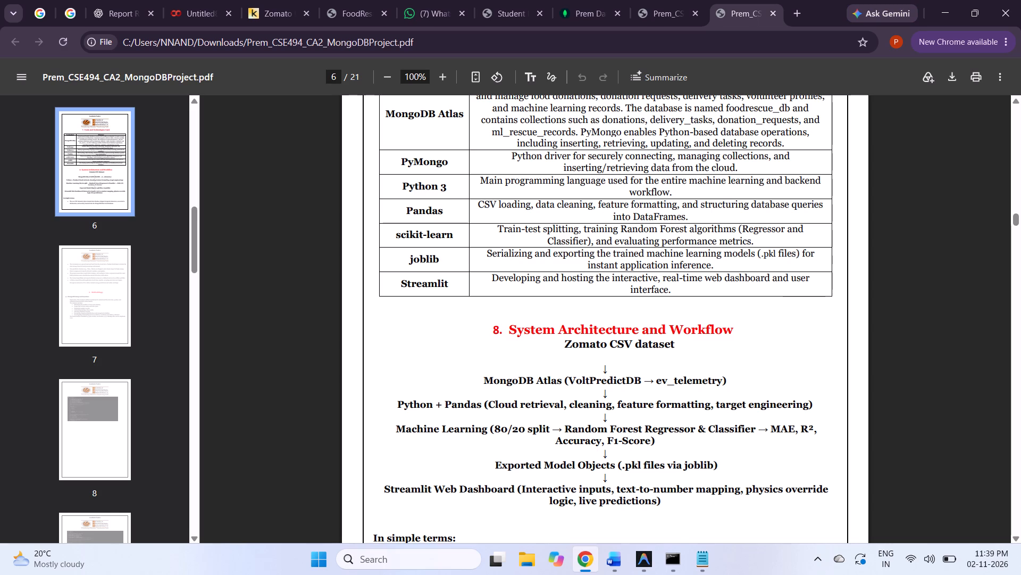
# Switch to the Colab notebook and look back through its model comparison output and training code.
pyautogui.click(232, 0)
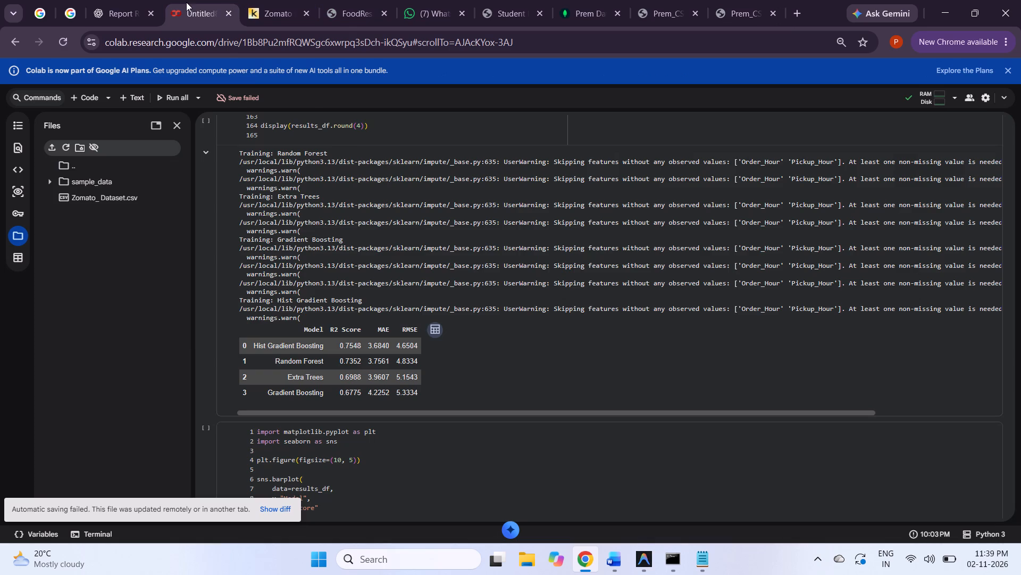
pyautogui.rightClick(186, 2)
pyautogui.click(490, 128)
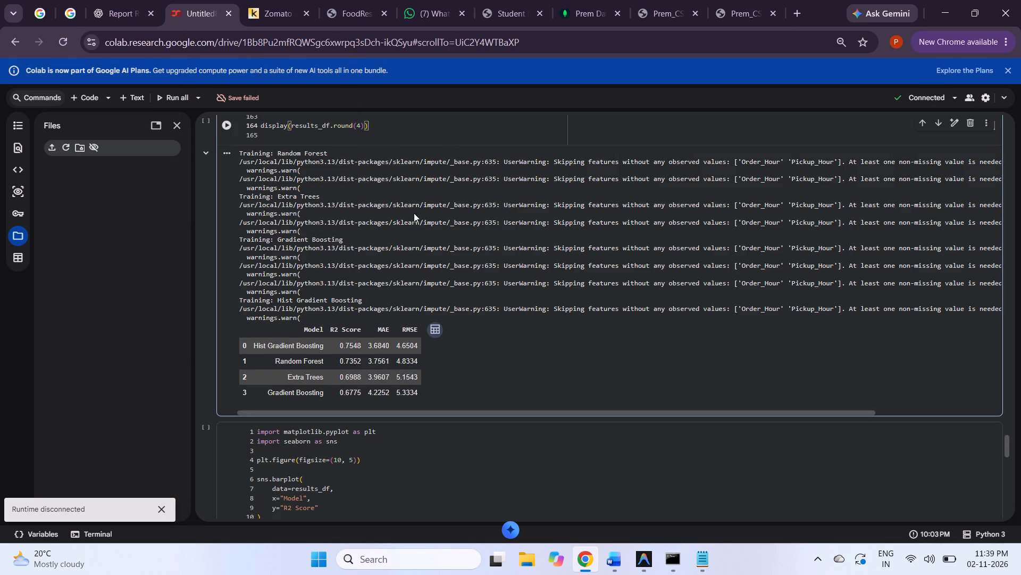
pyautogui.click(403, 226)
pyautogui.scroll(3, 403, 226)
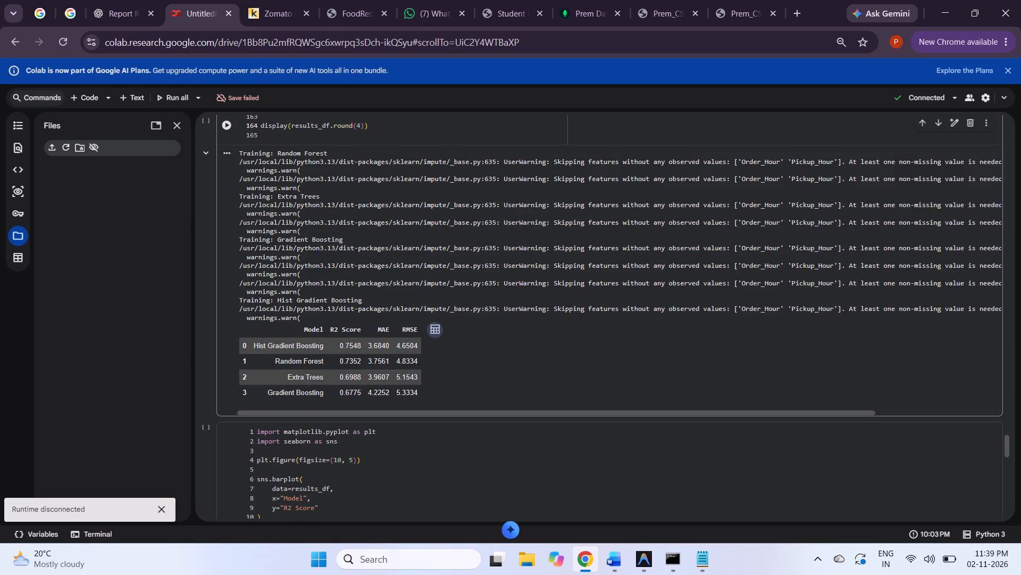
pyautogui.scroll(3, 311, 255)
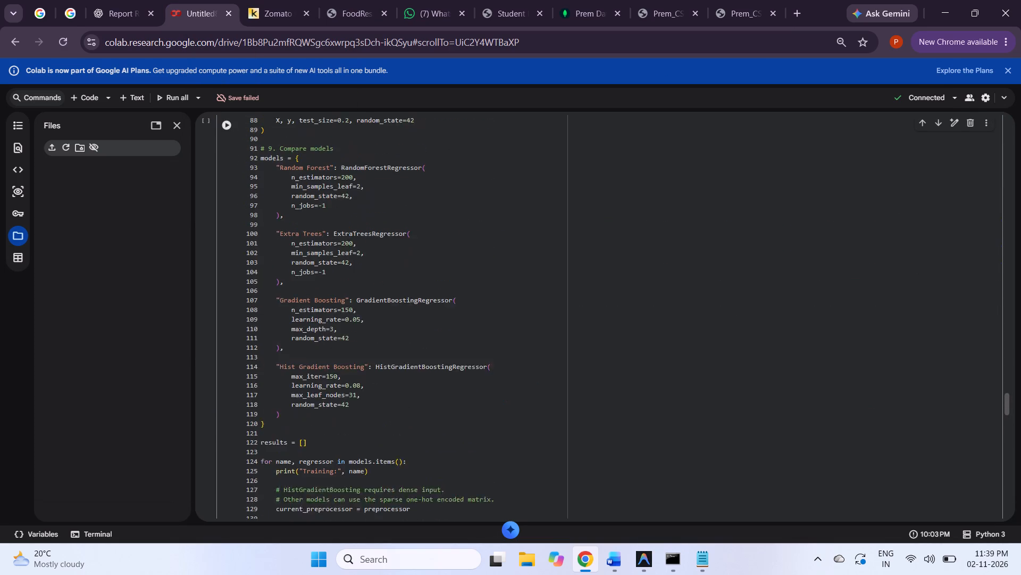
pyautogui.scroll(4, 311, 255)
# Pin the Colab notebook's browser tab.
pyautogui.rightClick(200, 17)
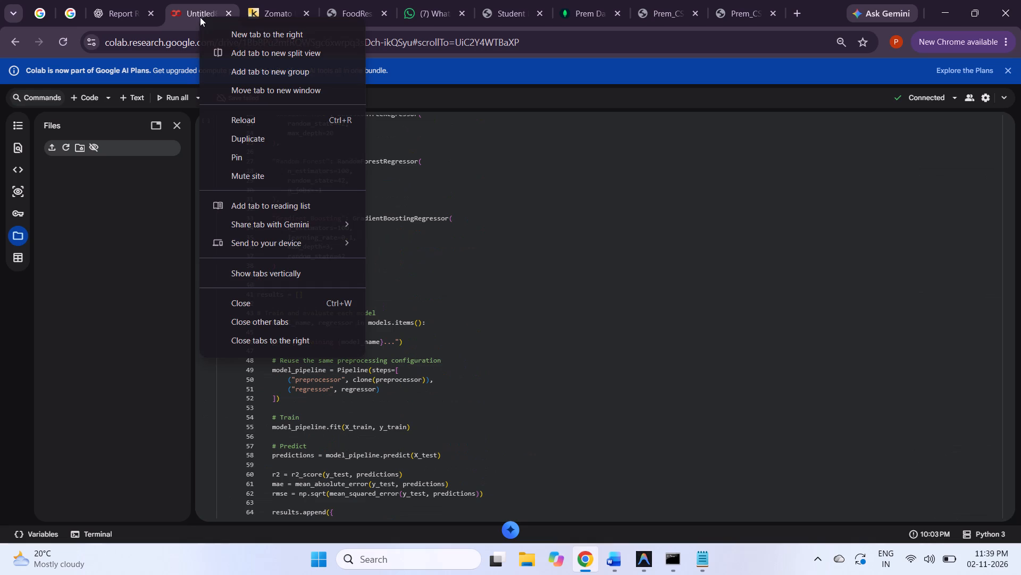